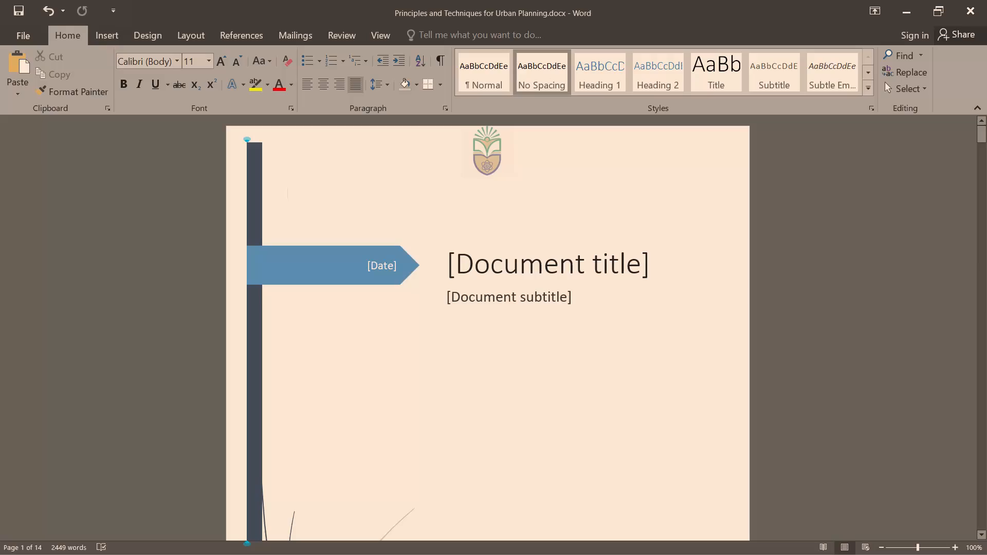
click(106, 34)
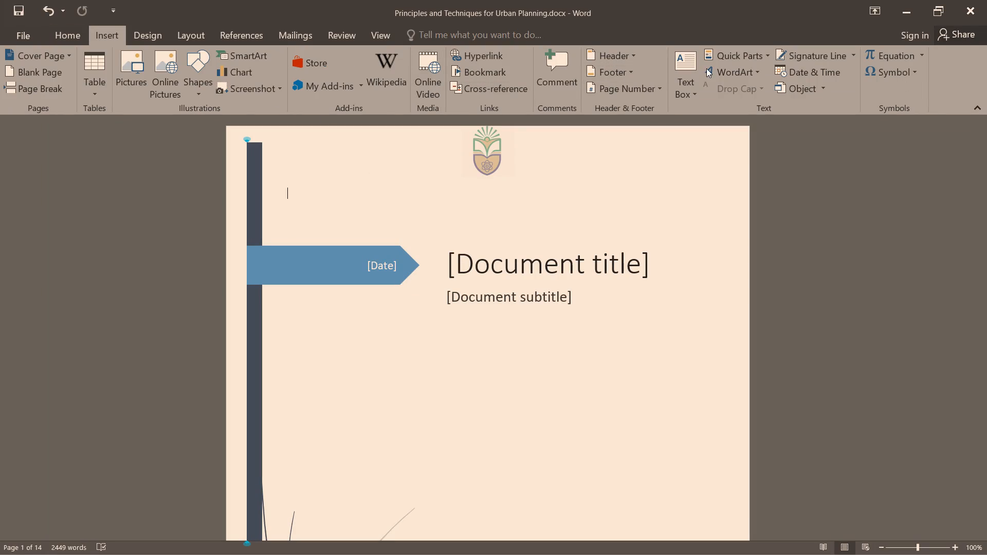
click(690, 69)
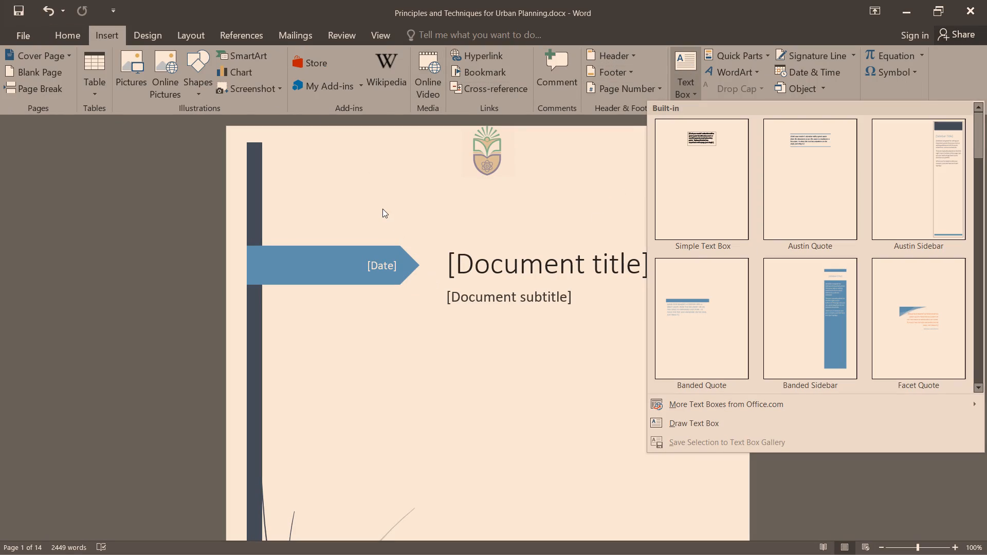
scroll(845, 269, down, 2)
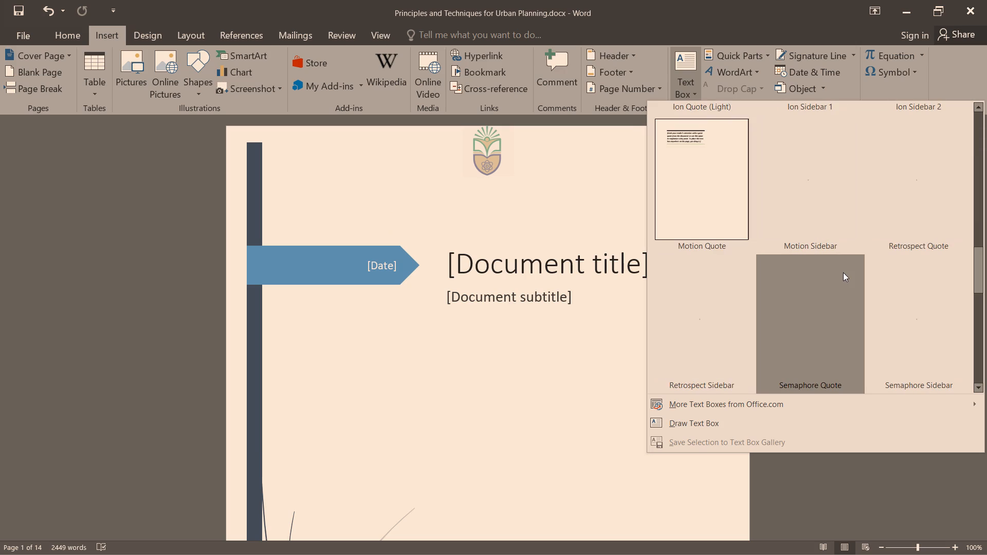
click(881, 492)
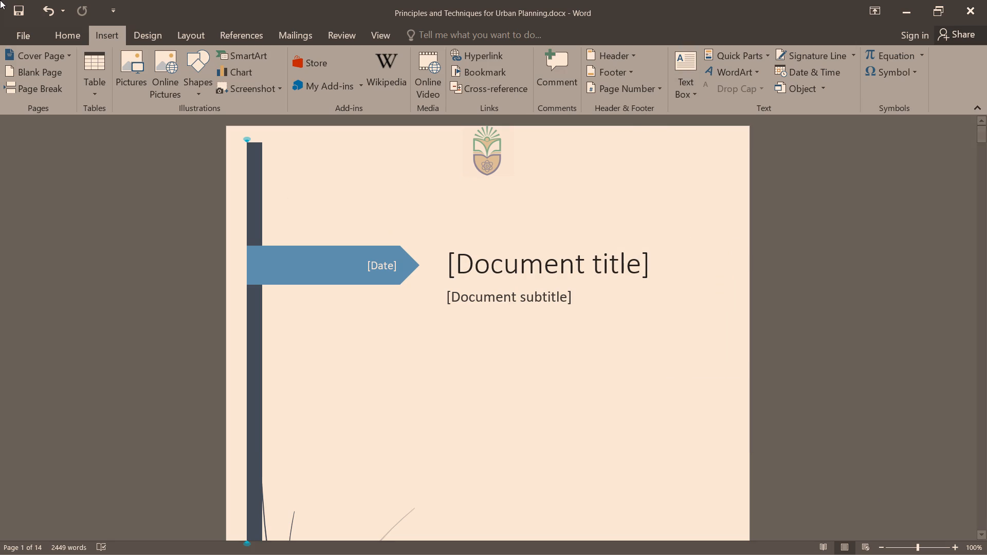
Enter the line "Technical University of Kenya" at the top of the cover page, below the logo.
key(t)
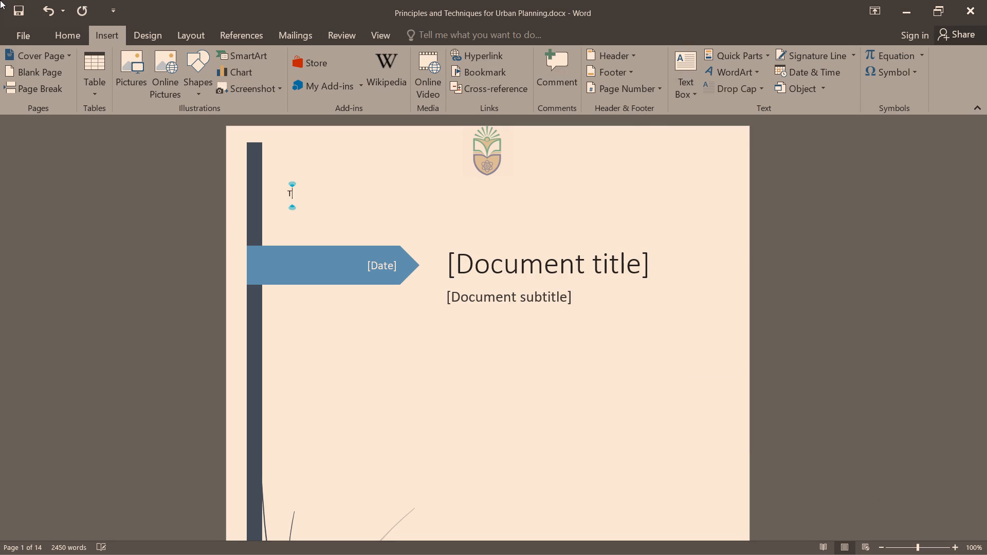
key(e)
text(echnica)
text(l)
key(space)
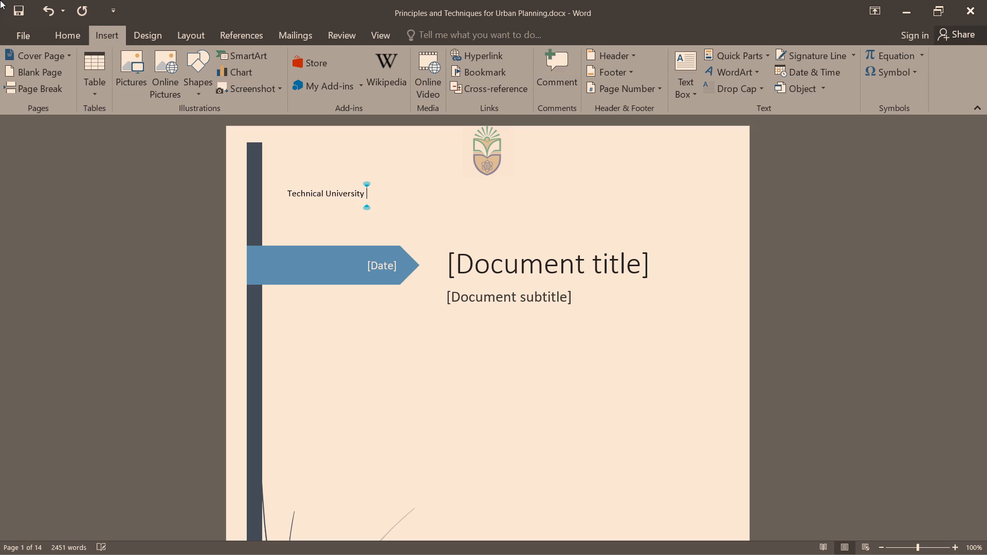
text(of)
key(space)
text(enya)
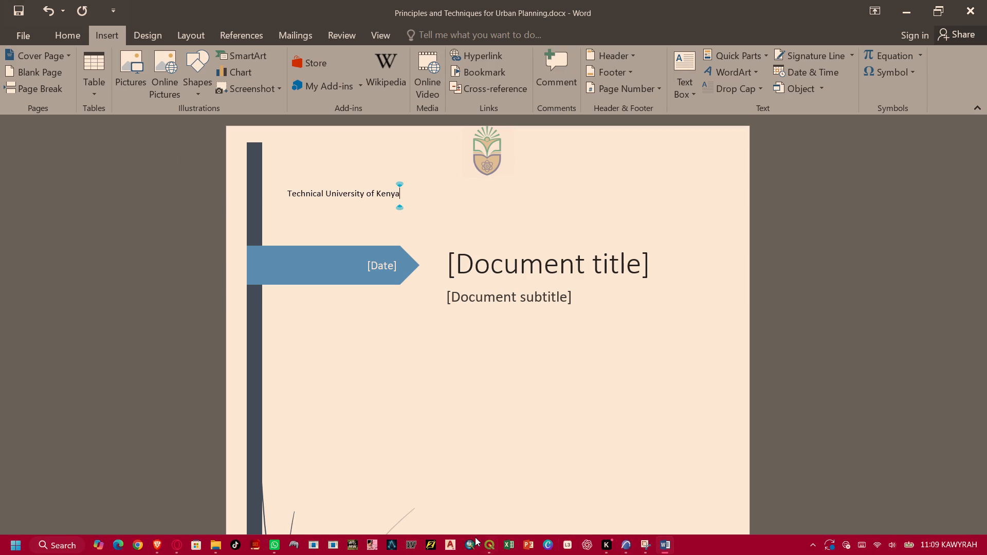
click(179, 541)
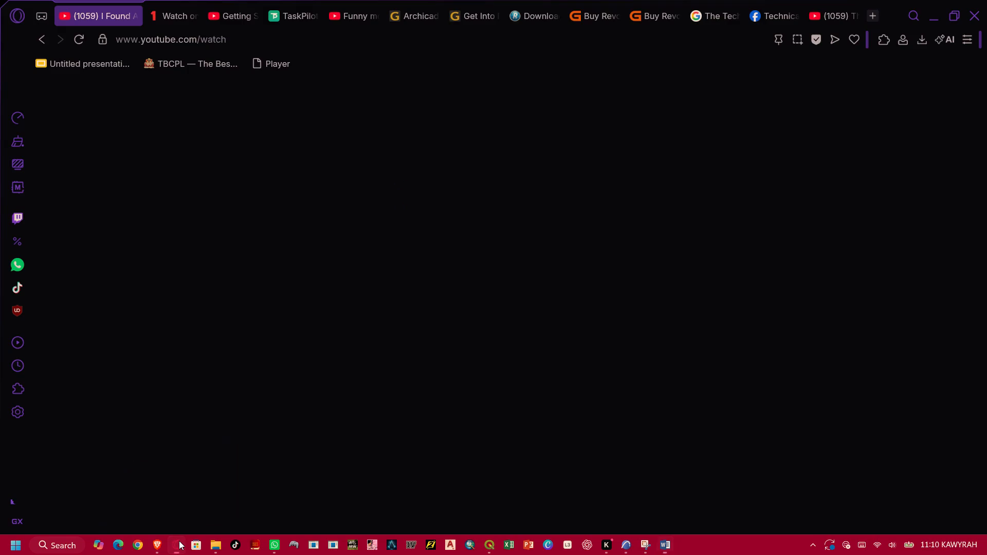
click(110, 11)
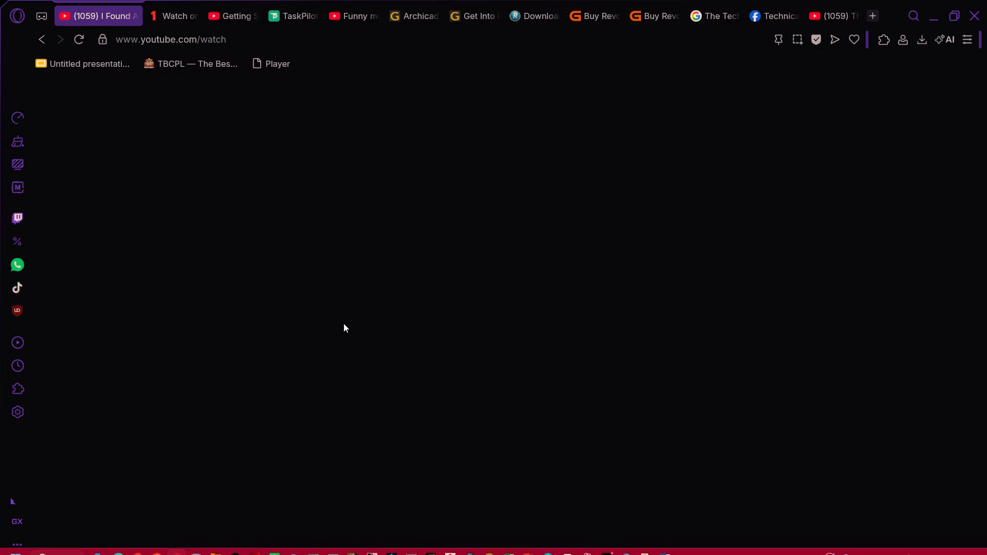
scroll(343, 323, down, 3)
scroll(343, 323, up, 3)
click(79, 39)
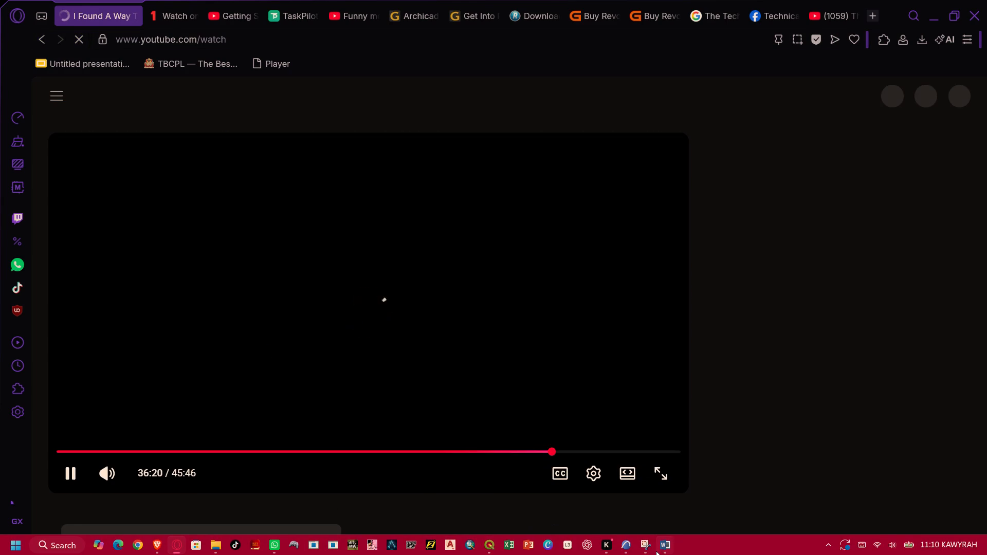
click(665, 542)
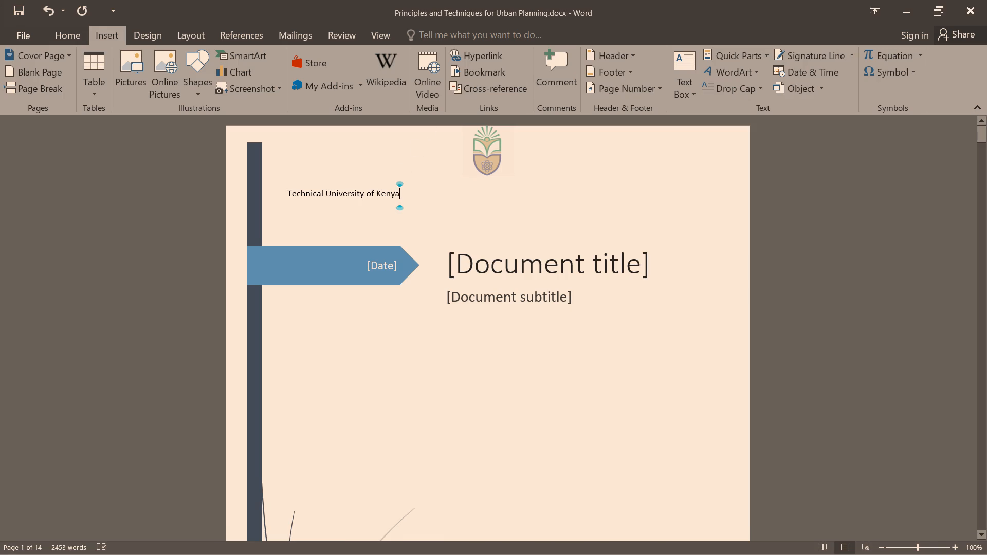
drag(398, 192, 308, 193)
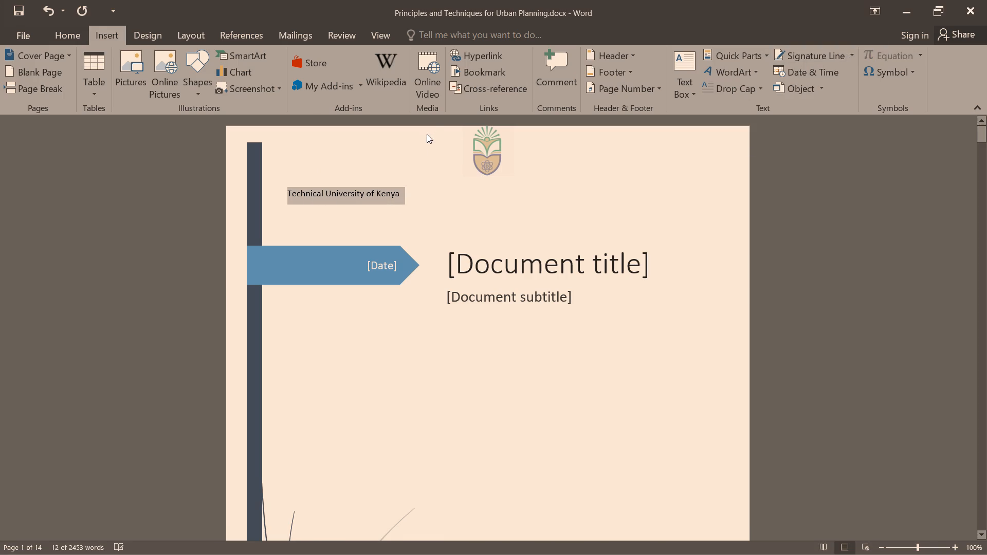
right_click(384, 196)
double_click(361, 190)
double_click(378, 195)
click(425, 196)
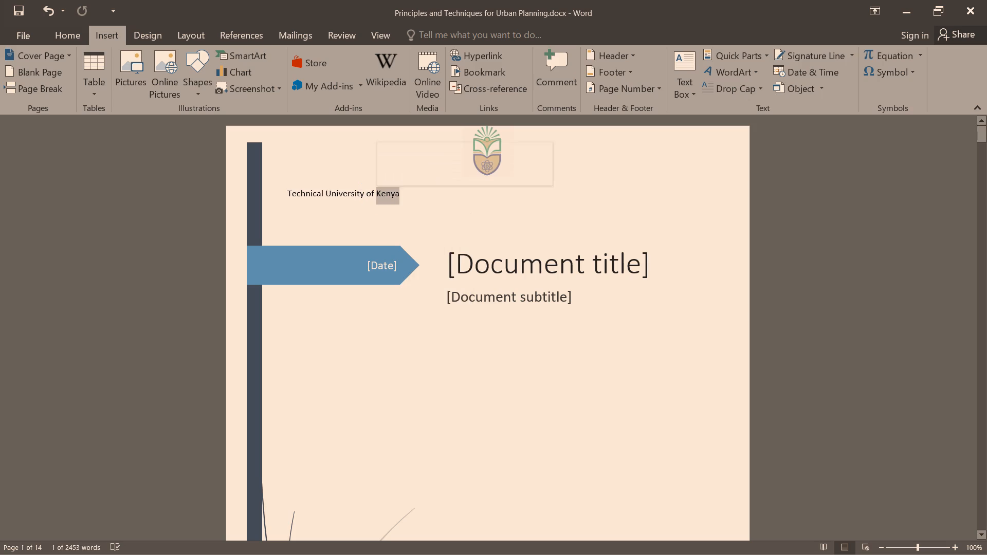
Shift the "Technical University of Kenya" line across with leading spaces until it sits roughly centred beneath the logo.
click(288, 192)
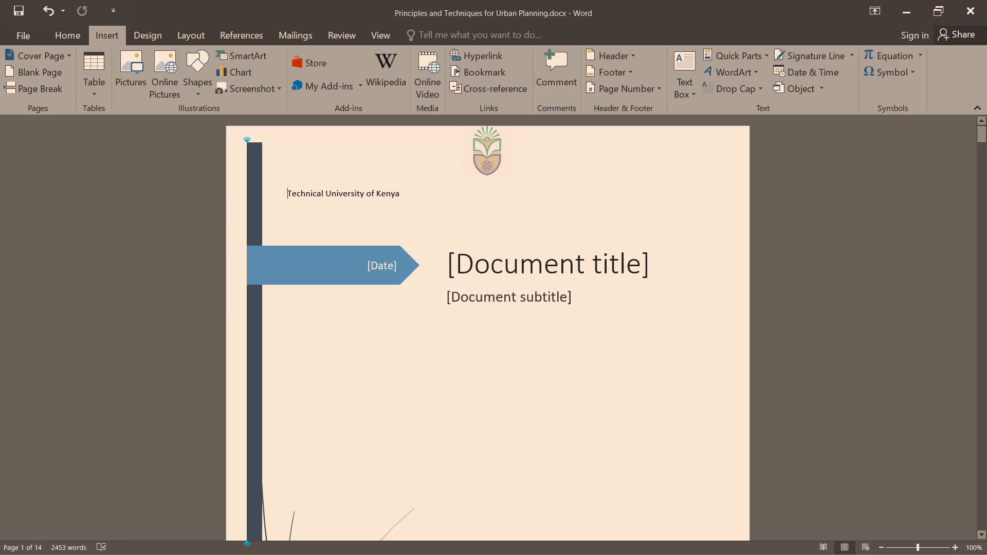
key(Return)
key(BackSpace)
key(space)
key(space)
key(space)
key(space)
key(space)
key(space)
key(space)
key(space)
key(space)
key(space)
key(space)
key(space)
key(space)
key(space)
key(space)
key(space)
key(space)
key(space)
key(space)
key(space)
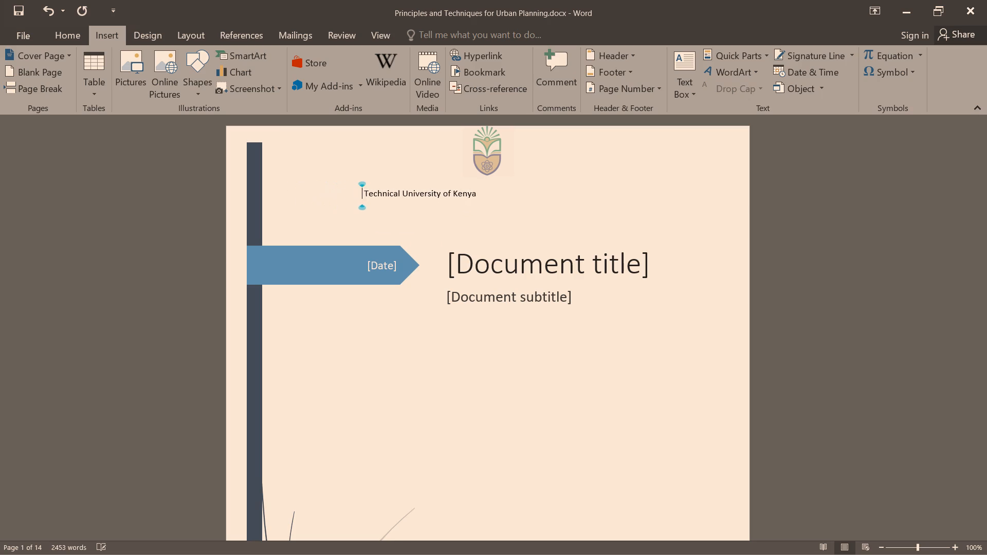
key(space)
key(space)
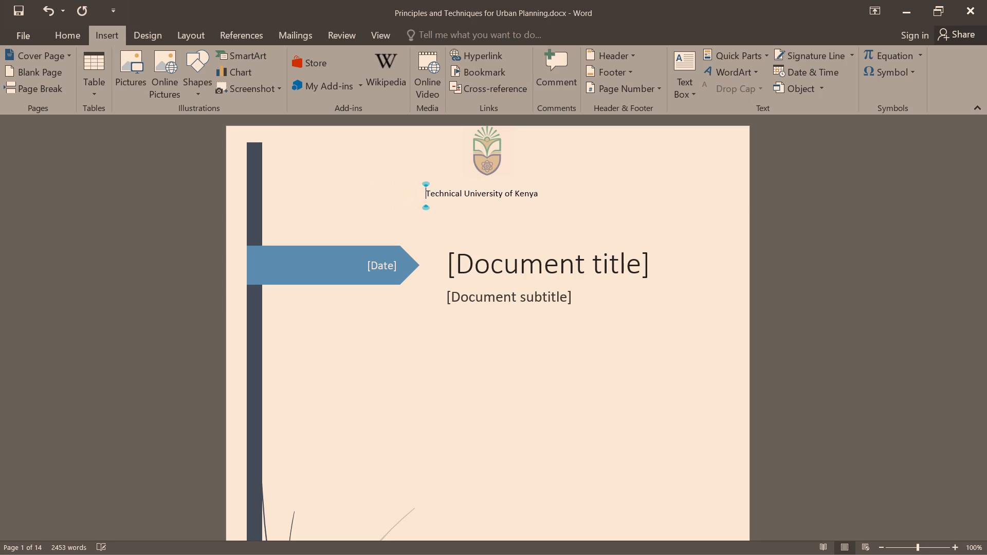
key(space)
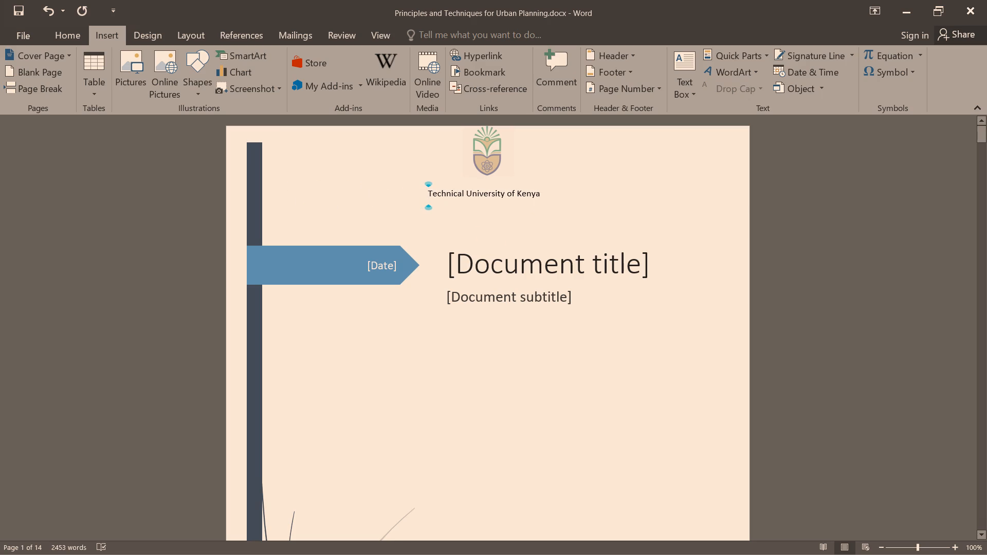
Try centre and right paragraph alignment on the university name line, settling on left alignment.
click(476, 194)
click(505, 191)
drag(540, 194, 444, 191)
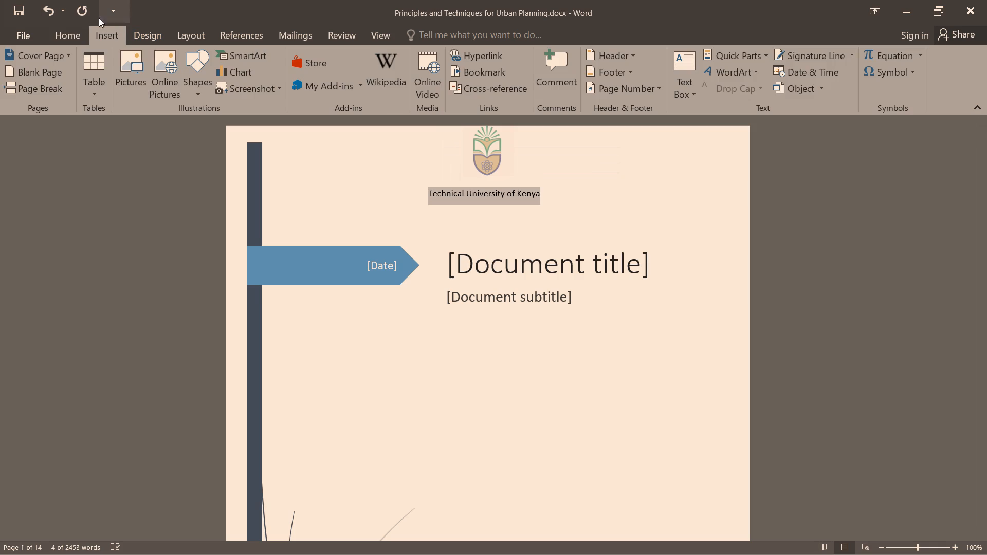
click(68, 38)
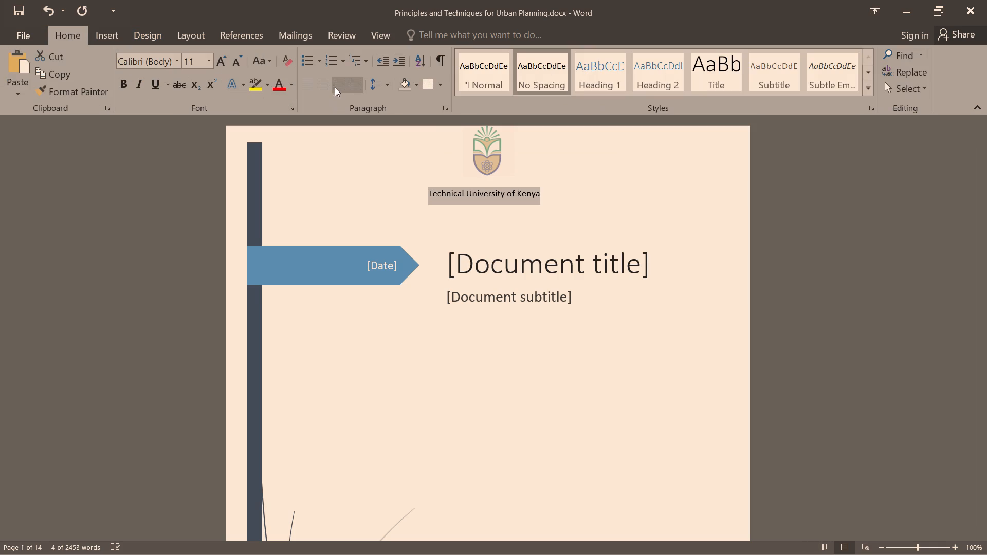
click(325, 82)
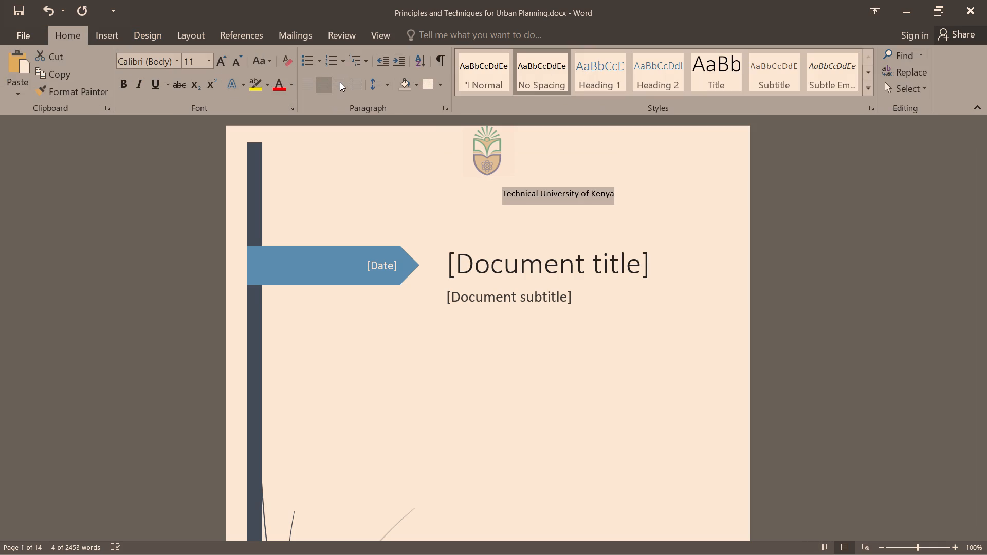
click(340, 82)
click(306, 84)
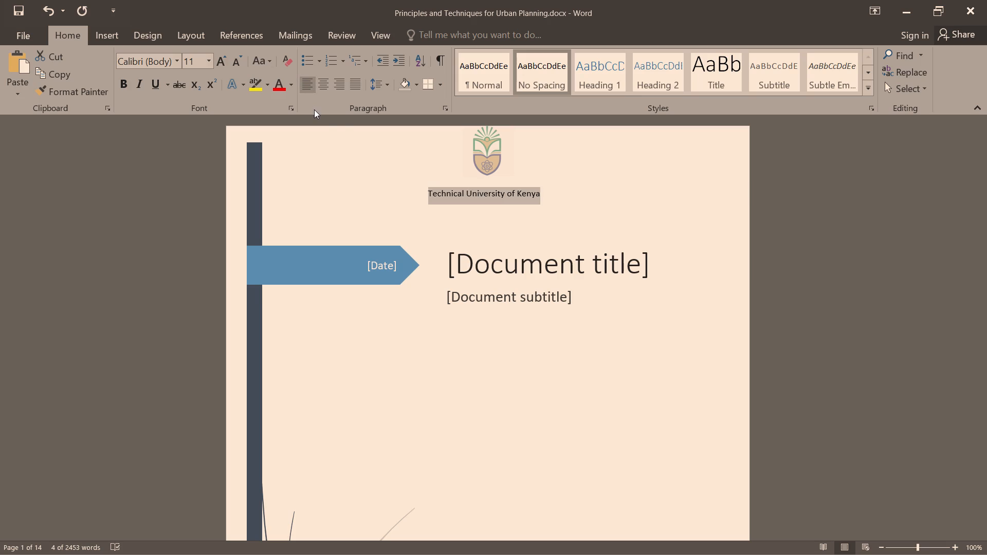
click(478, 191)
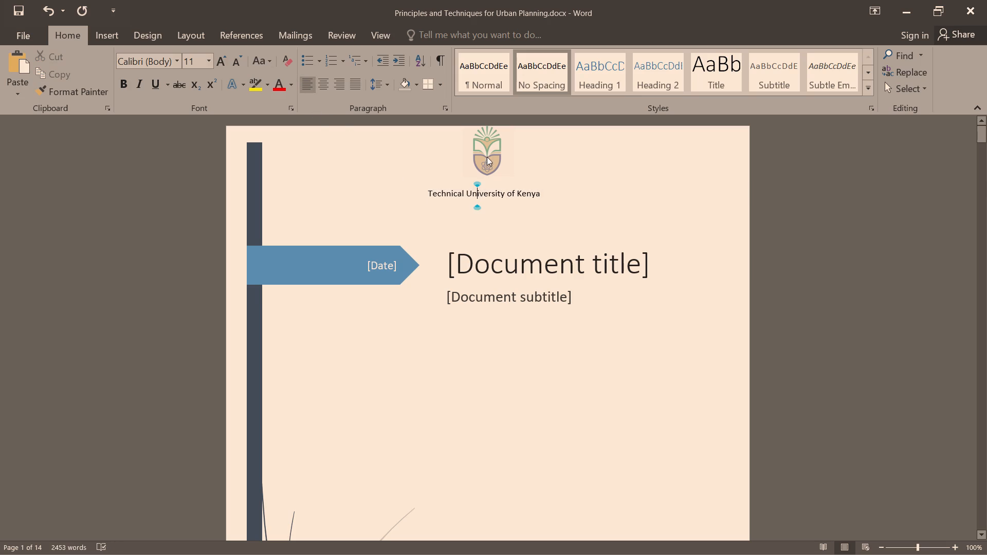
Open the first page header and enlarge the university logo to about 0.92" by 0.92".
click(488, 150)
double_click(488, 150)
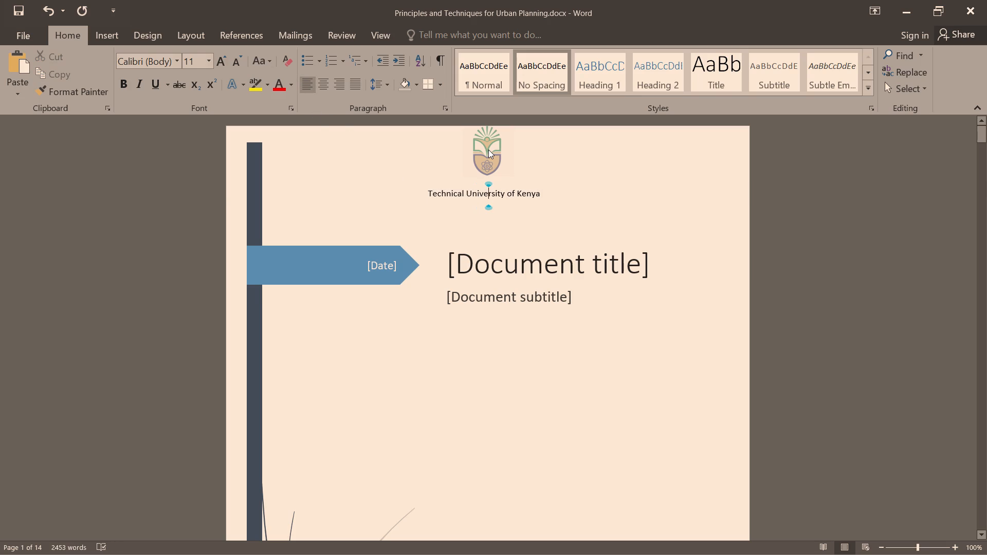
click(487, 159)
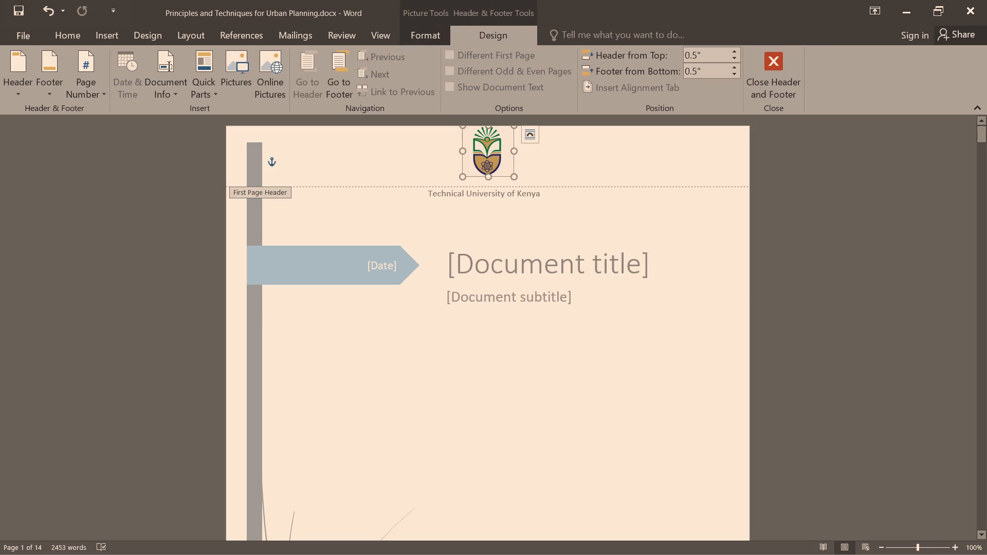
drag(513, 179, 515, 182)
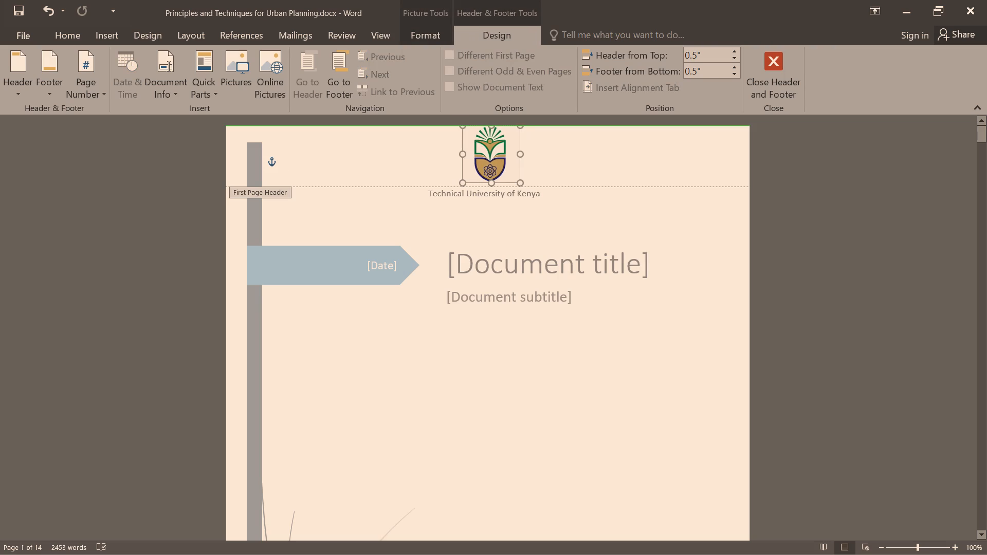
drag(515, 182, 507, 182)
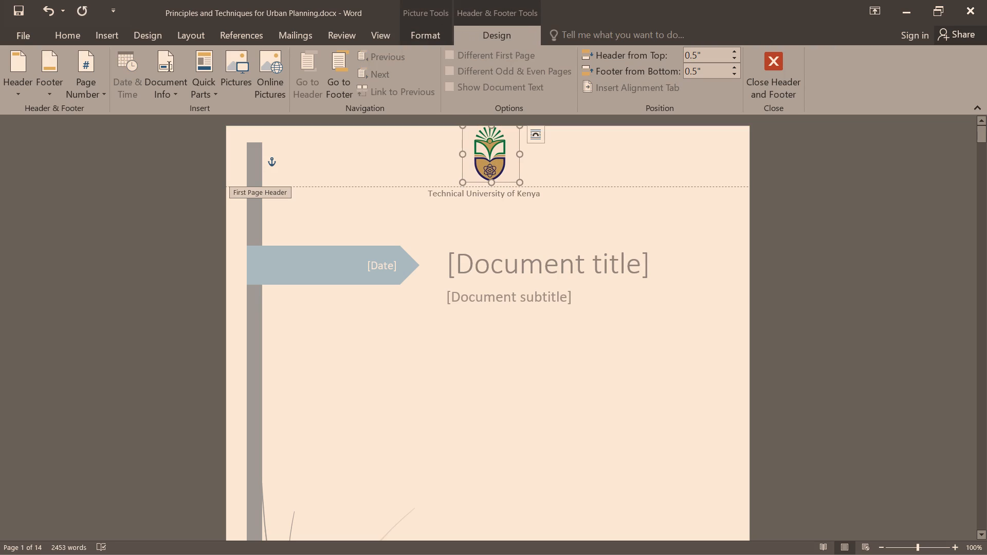
right_click(492, 160)
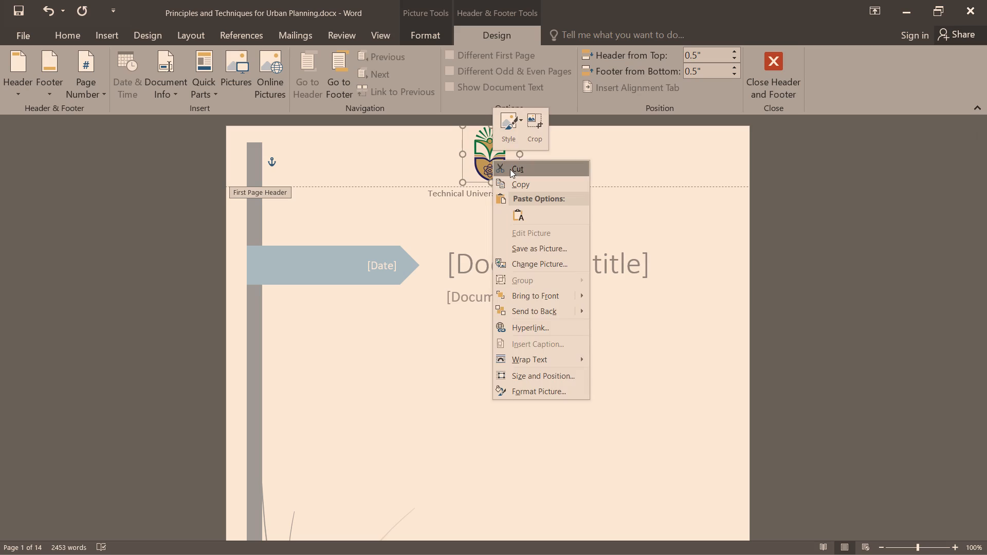
click(878, 164)
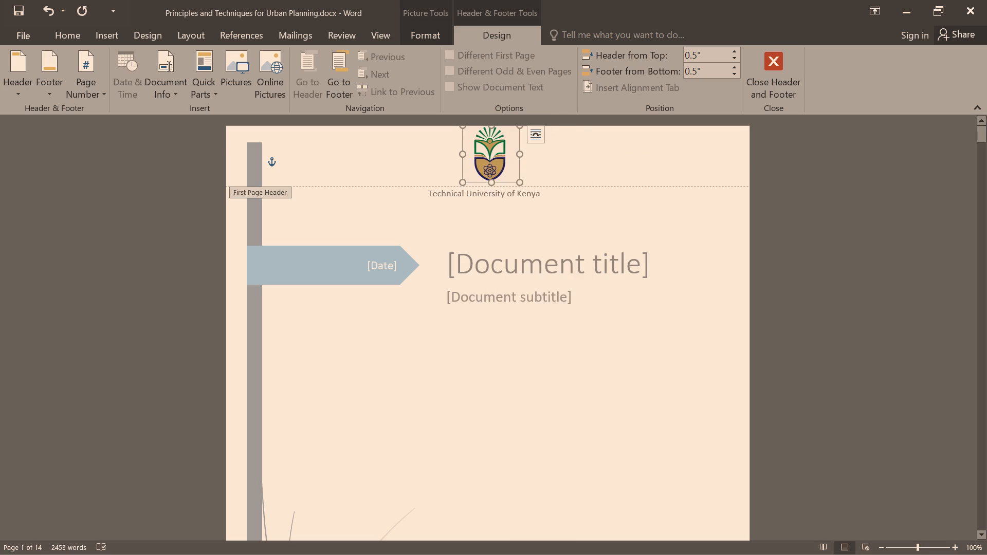
Align the university logo to the horizontal centre of the page and return from the header to the document body.
click(434, 33)
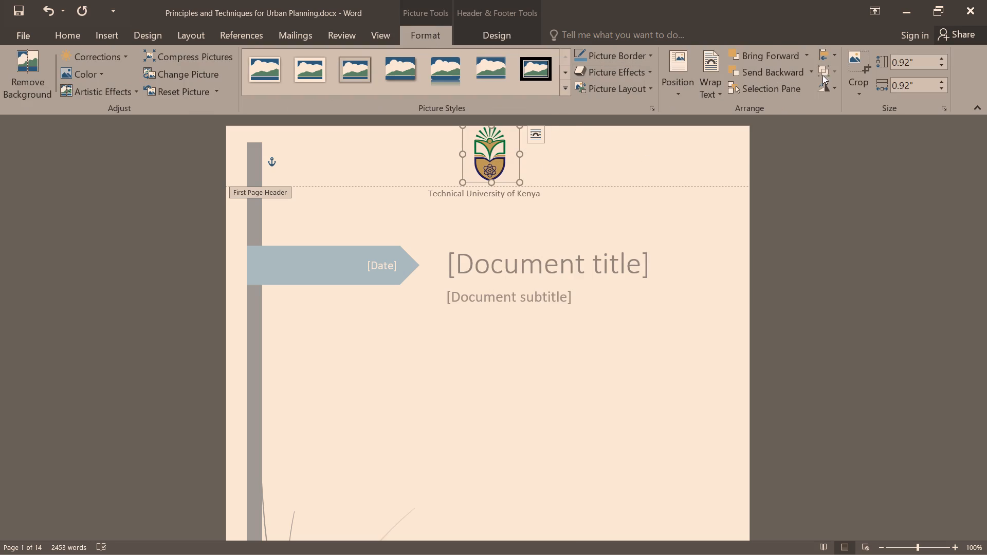
click(832, 55)
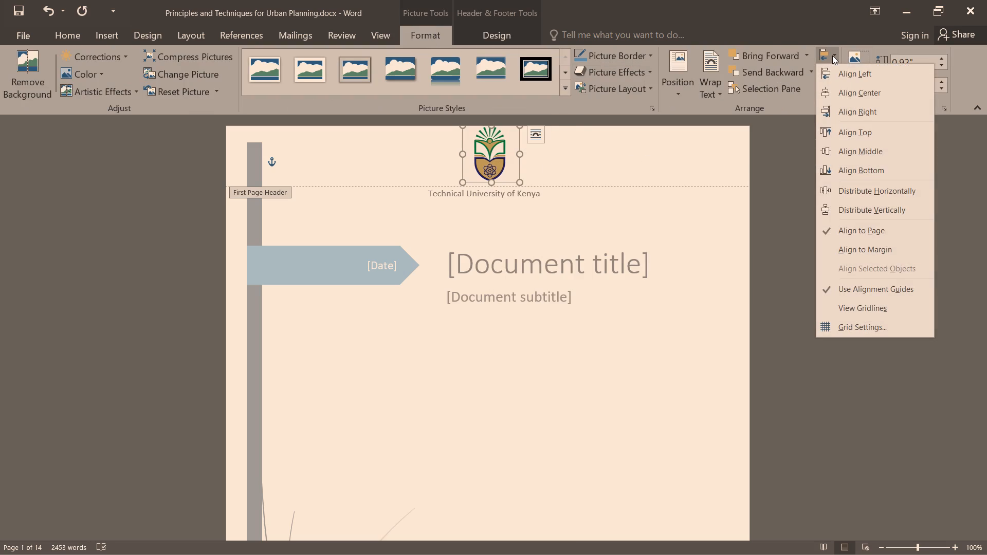
click(837, 95)
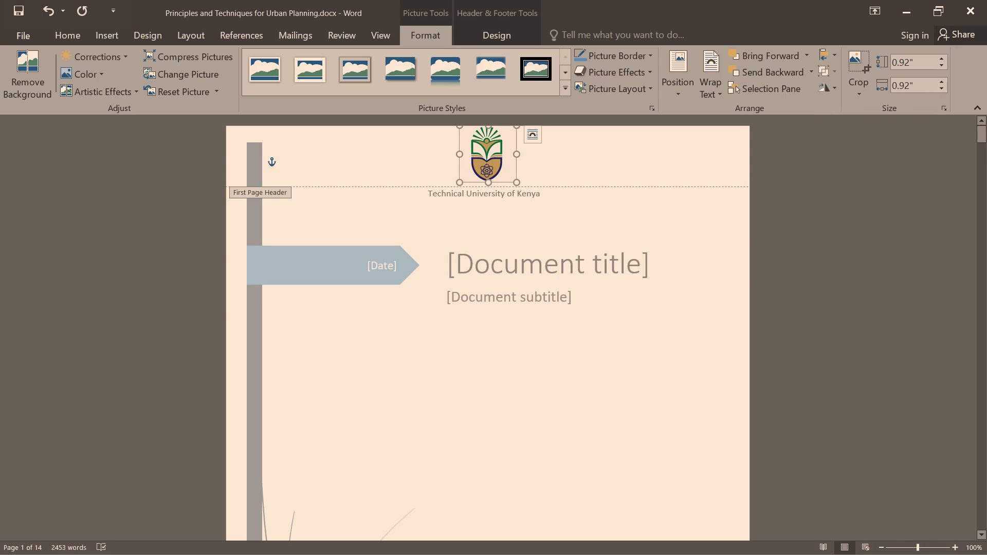
click(780, 179)
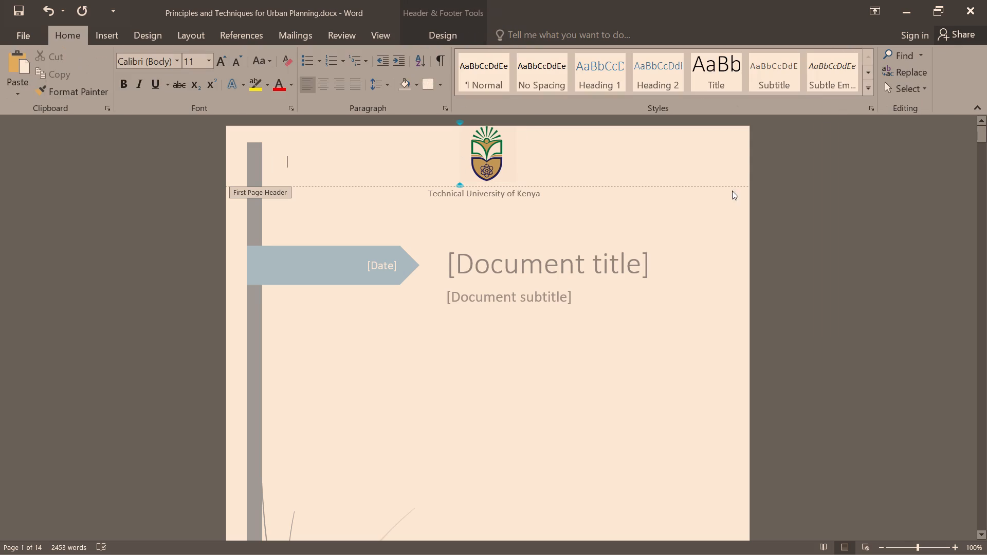
click(151, 213)
click(110, 35)
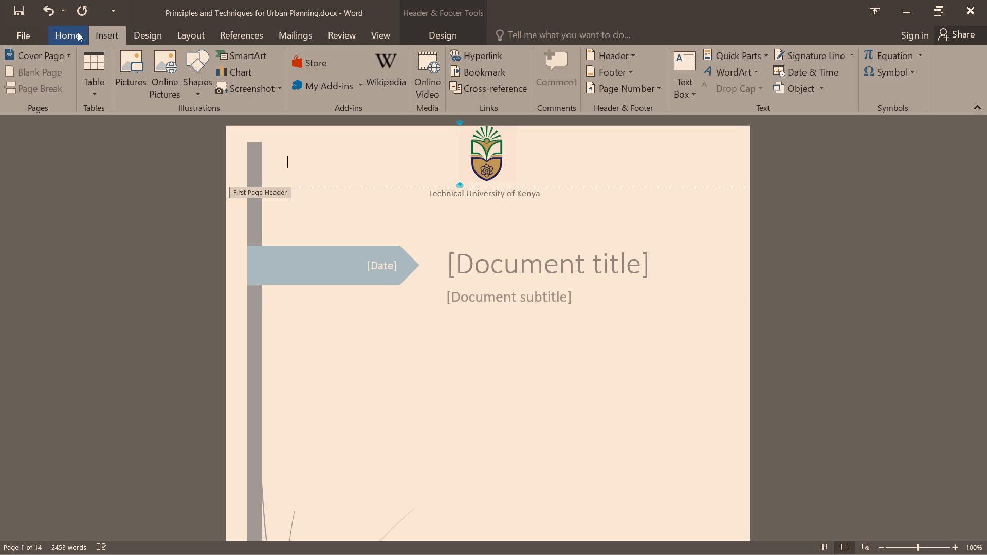
click(77, 32)
key(Escape)
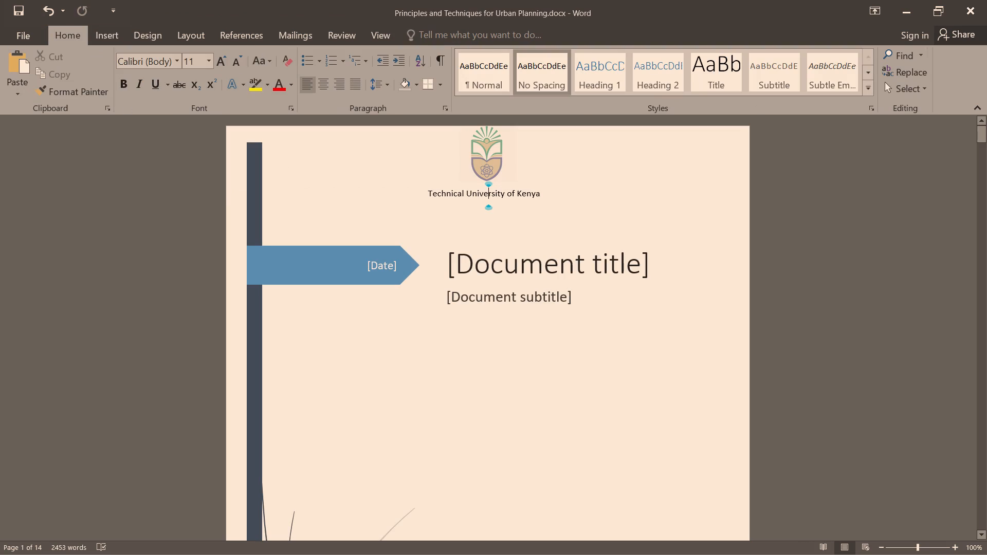
click(816, 220)
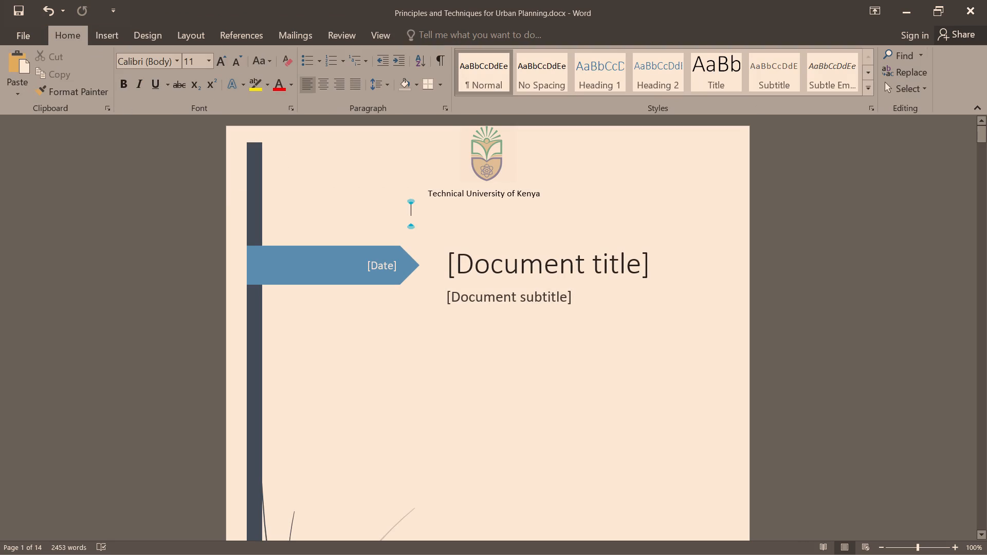
Delete the decorative side bar graphic with the date arrow from the cover page.
click(258, 351)
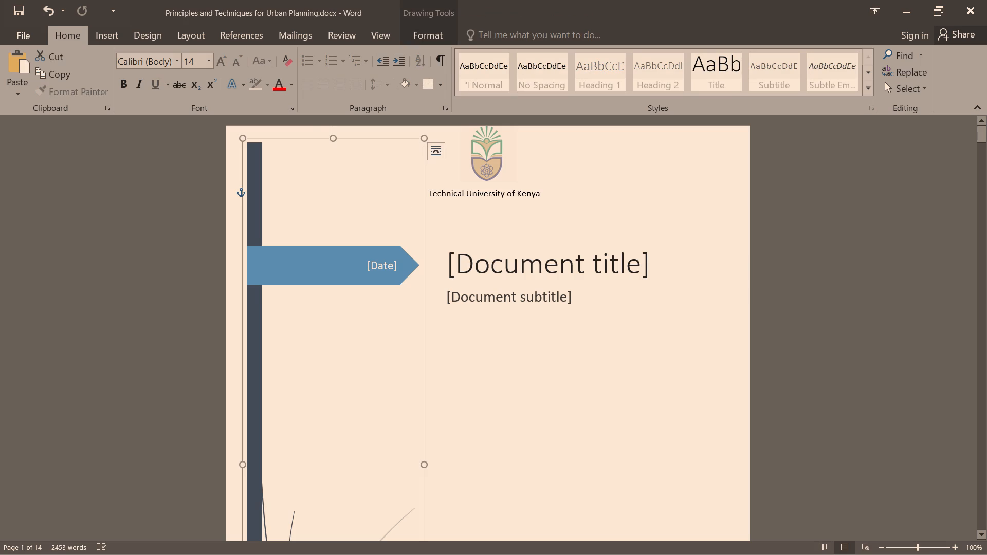
key(BackSpace)
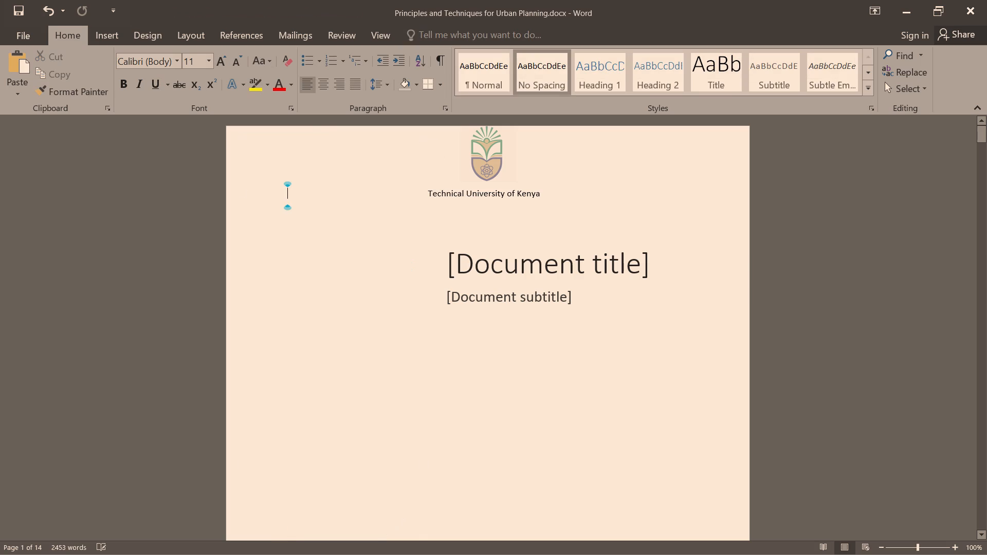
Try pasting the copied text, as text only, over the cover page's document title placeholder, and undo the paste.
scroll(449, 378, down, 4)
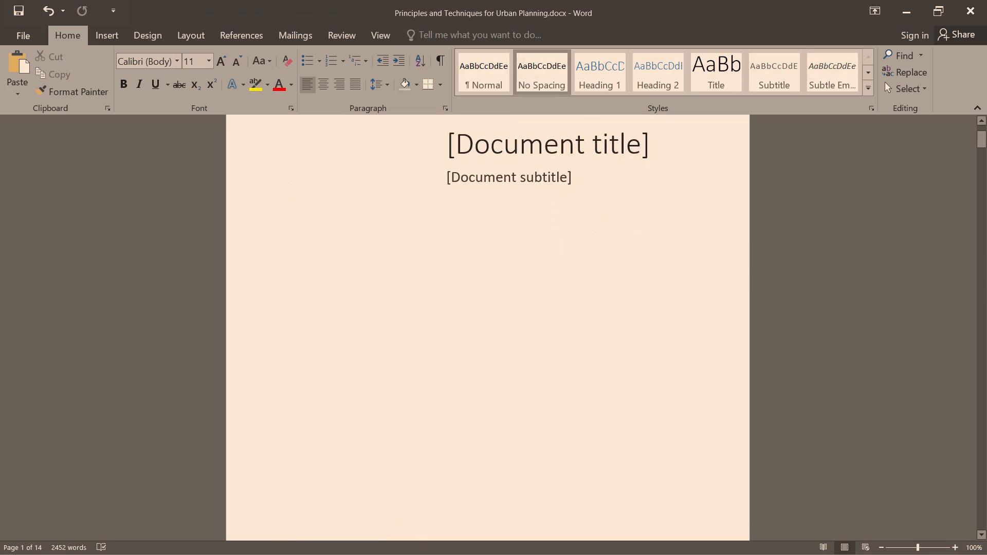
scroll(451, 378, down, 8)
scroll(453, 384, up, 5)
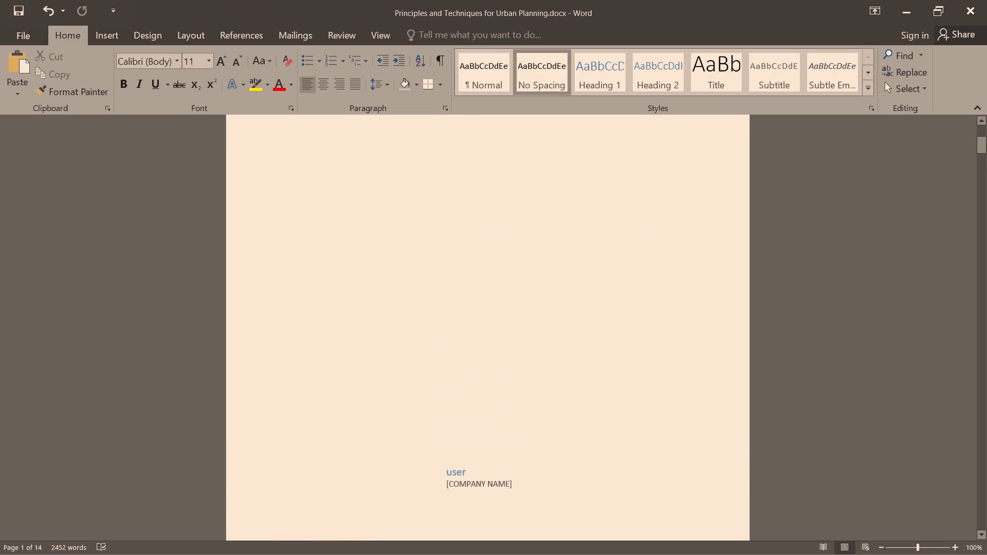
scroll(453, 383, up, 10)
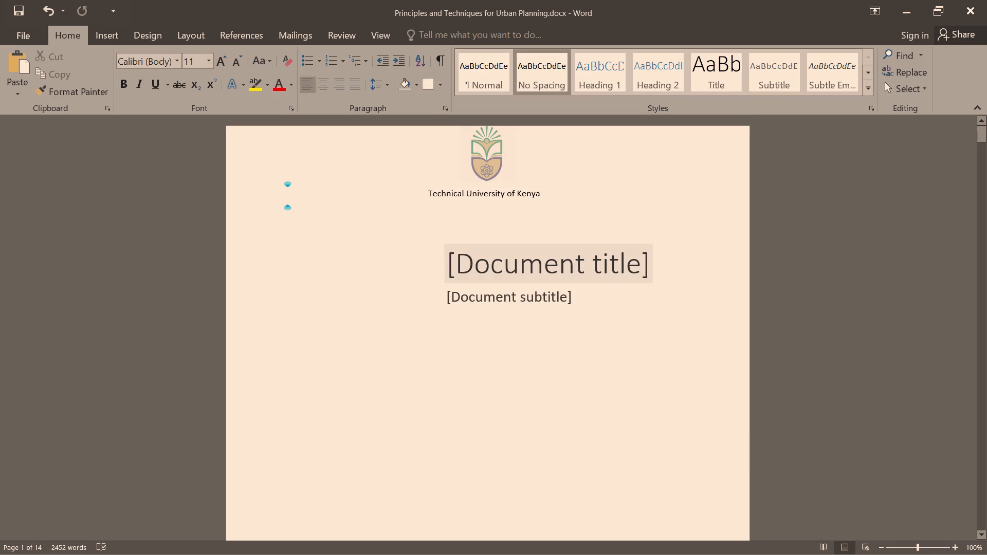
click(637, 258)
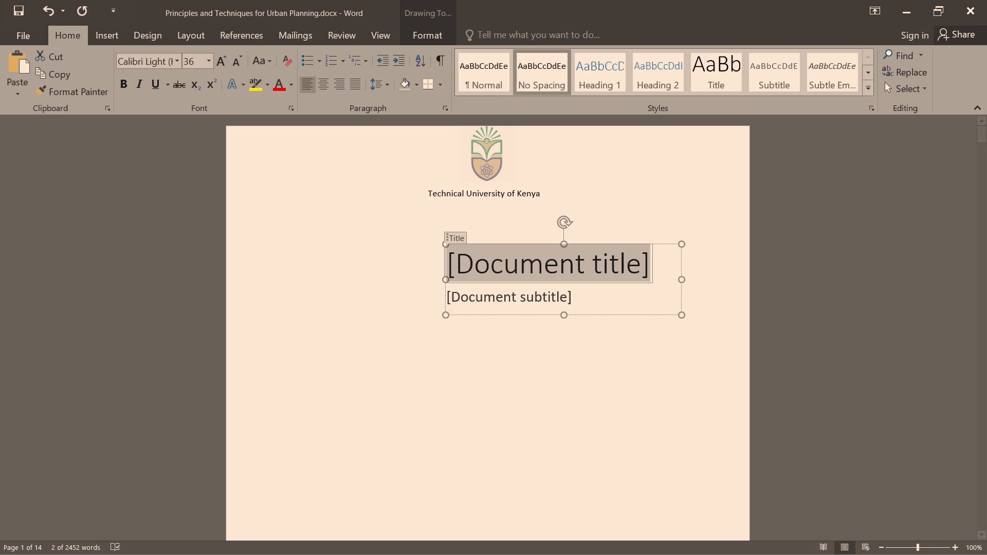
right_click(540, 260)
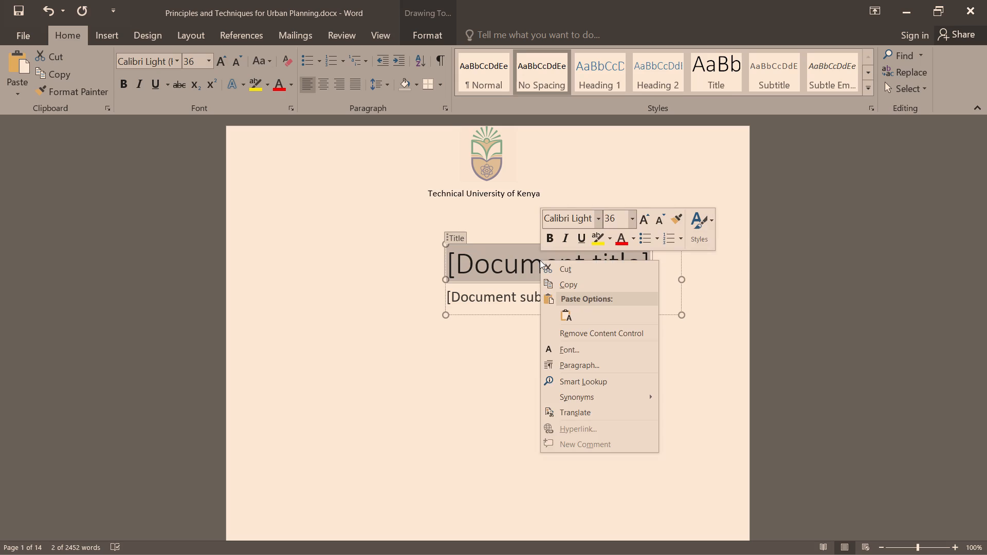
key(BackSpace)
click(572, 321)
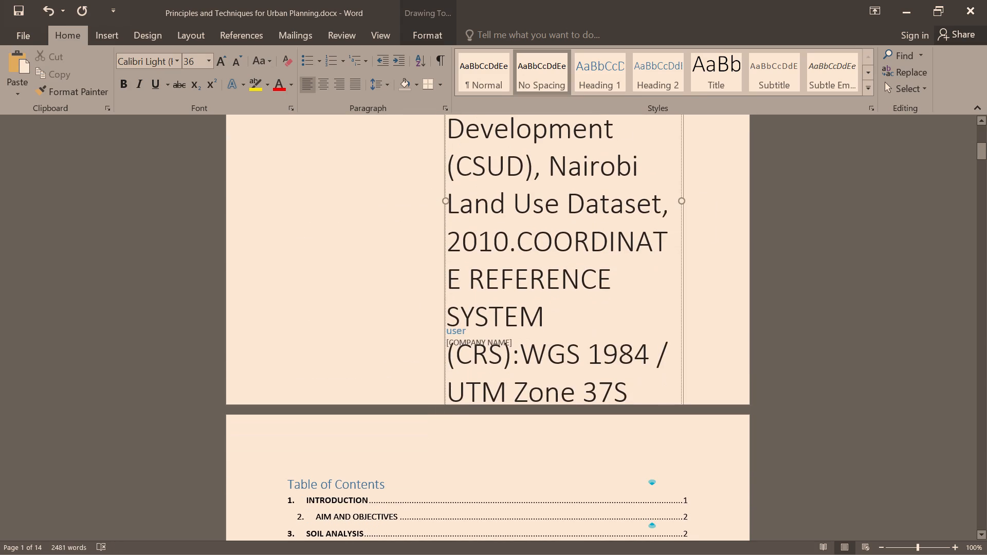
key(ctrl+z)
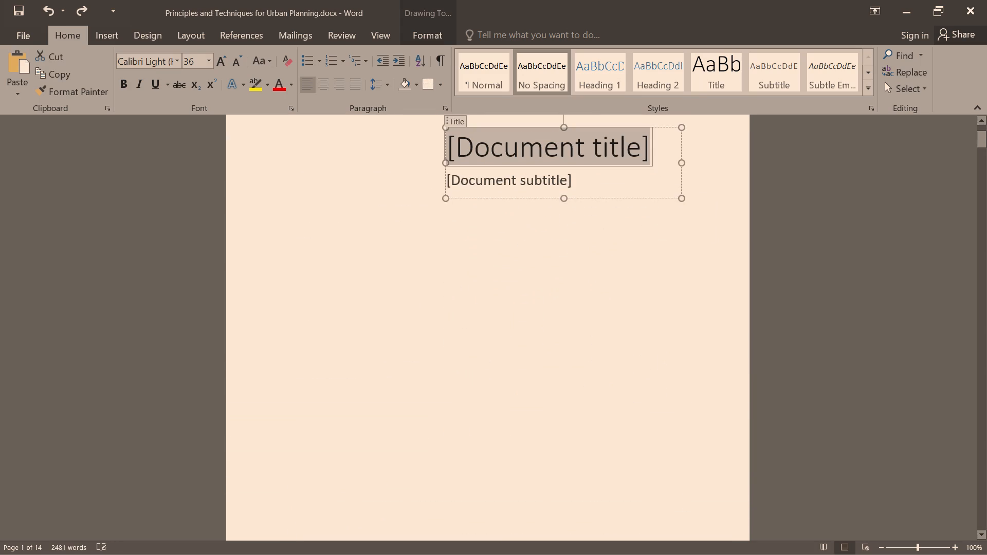
Clear the placeholder text from the cover page's document title field.
scroll(554, 234, up, 2)
scroll(573, 330, down, 11)
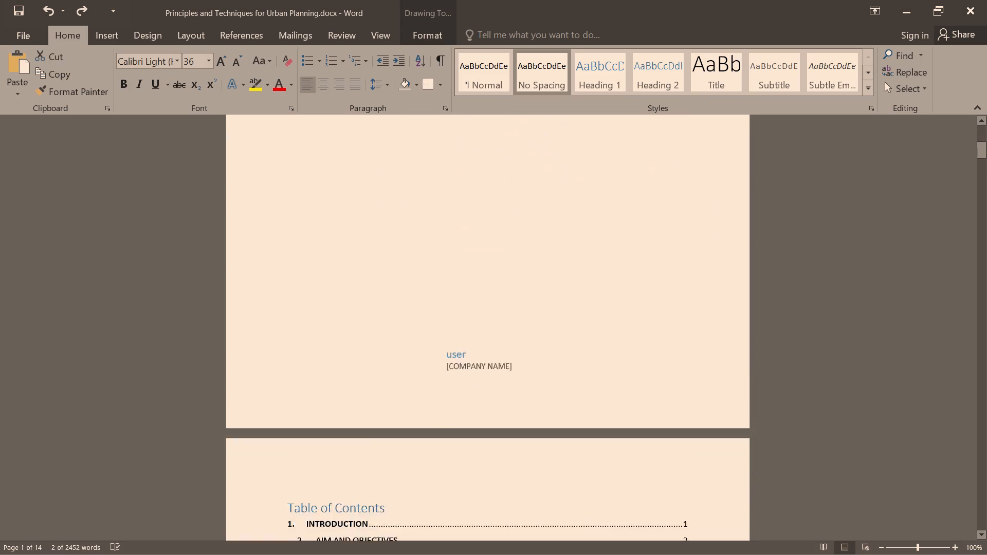
scroll(582, 402, up, 13)
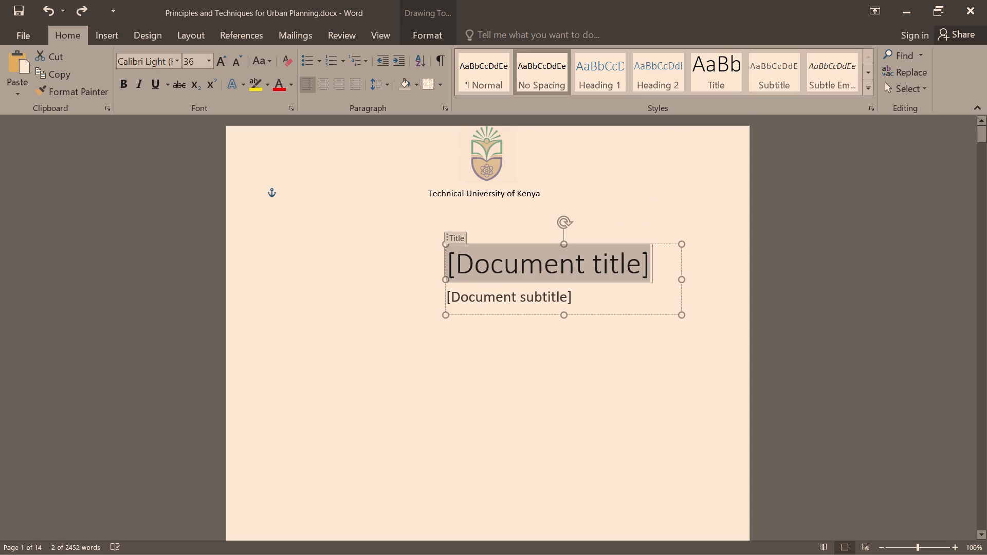
click(635, 265)
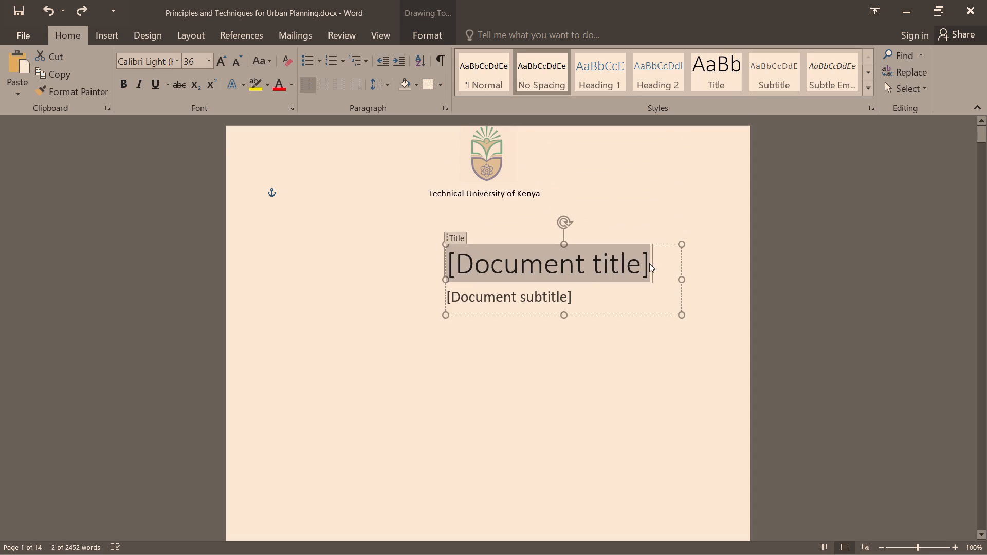
click(642, 262)
click(618, 255)
click(608, 372)
click(638, 265)
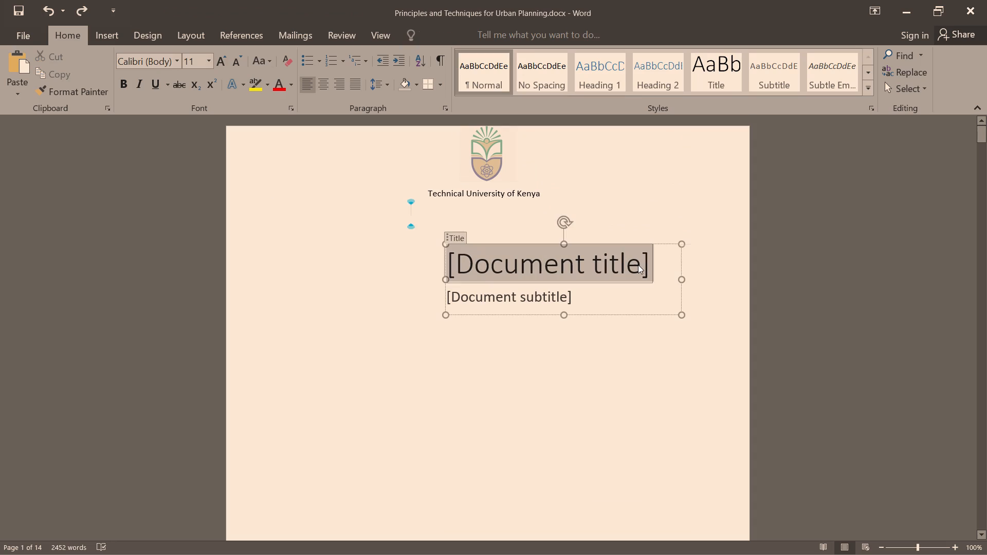
key(BackSpace)
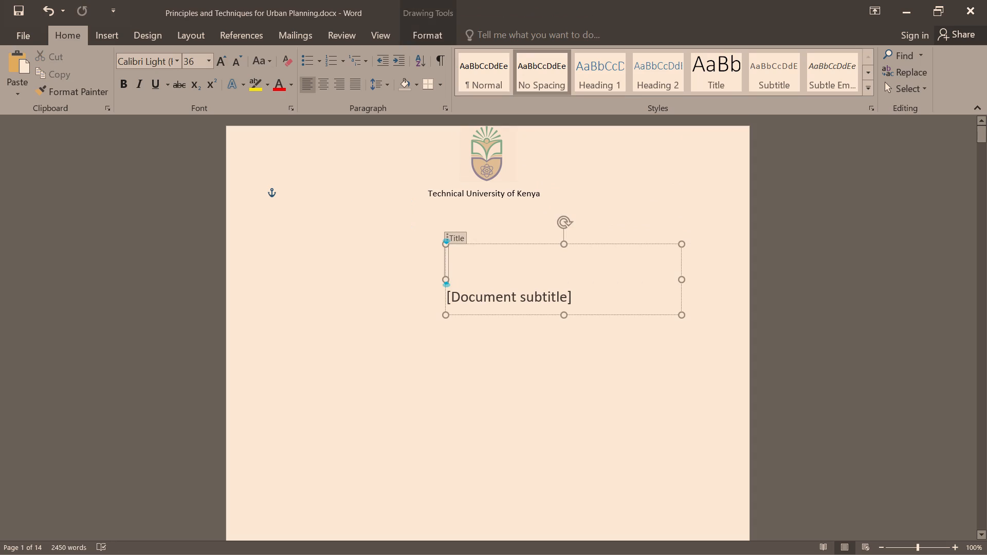
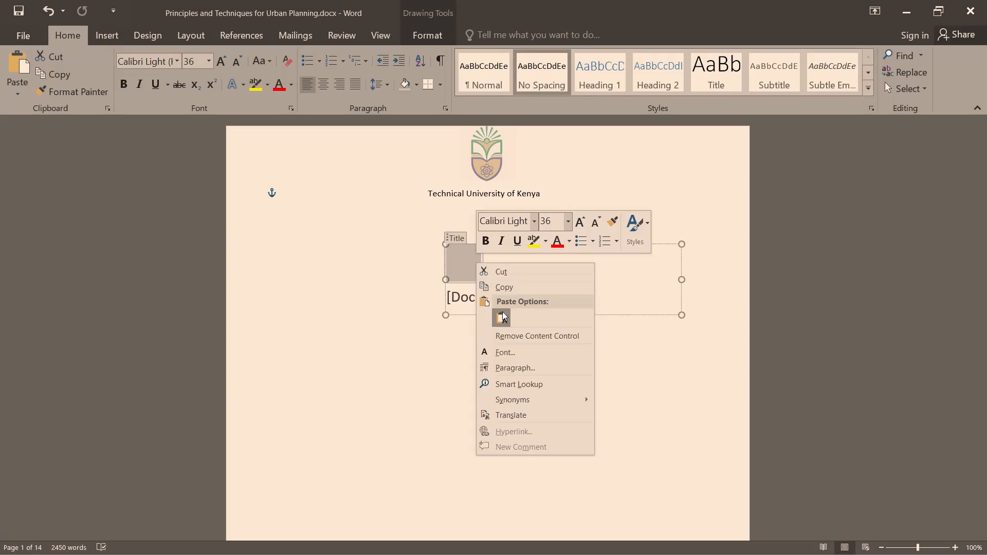
Paste the copied title "Assessment of Madaraka–Nairobi West Area" into the emptied document title field on the cover page.
click(502, 311)
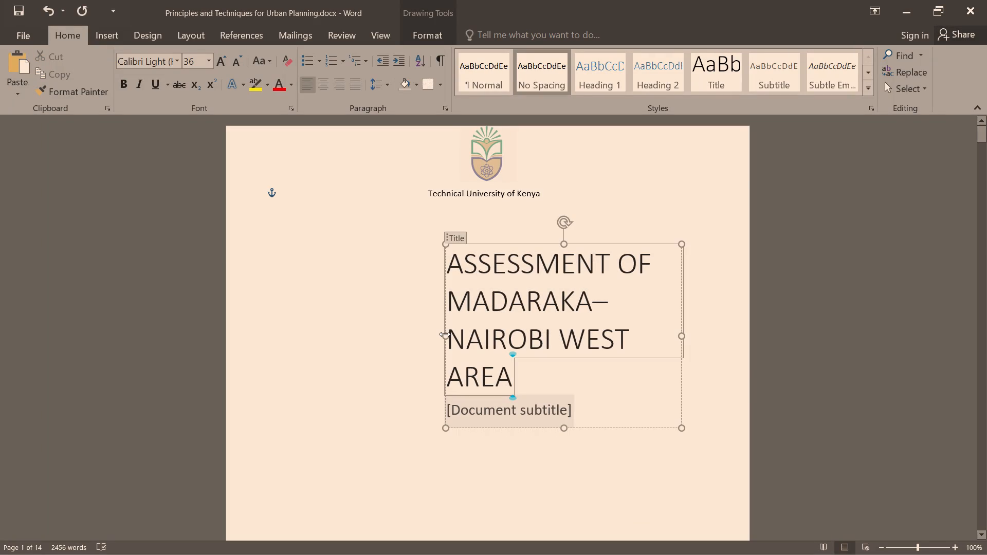
Widen the title text box toward the page's left edge and reposition it horizontally centred beneath the university name.
drag(445, 335, 257, 292)
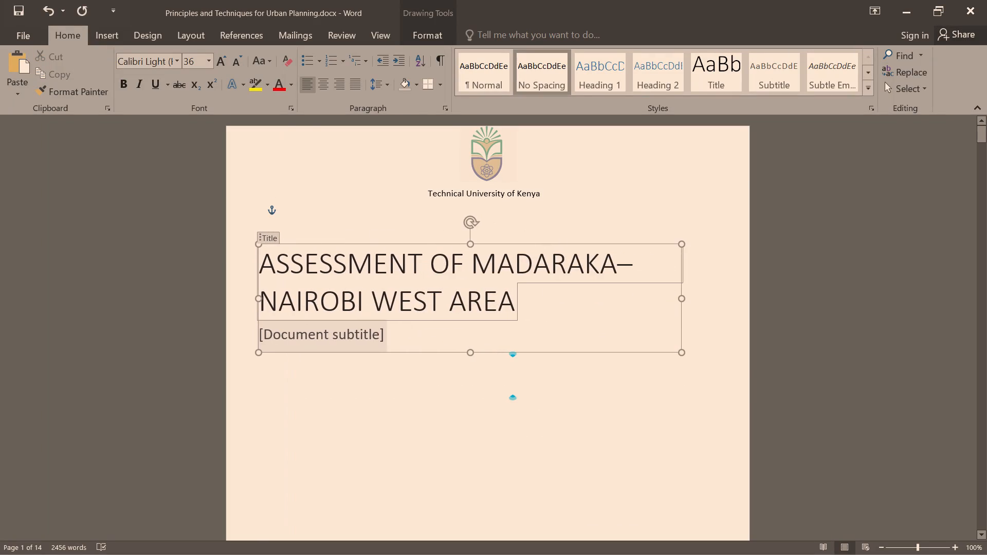
drag(257, 292, 258, 297)
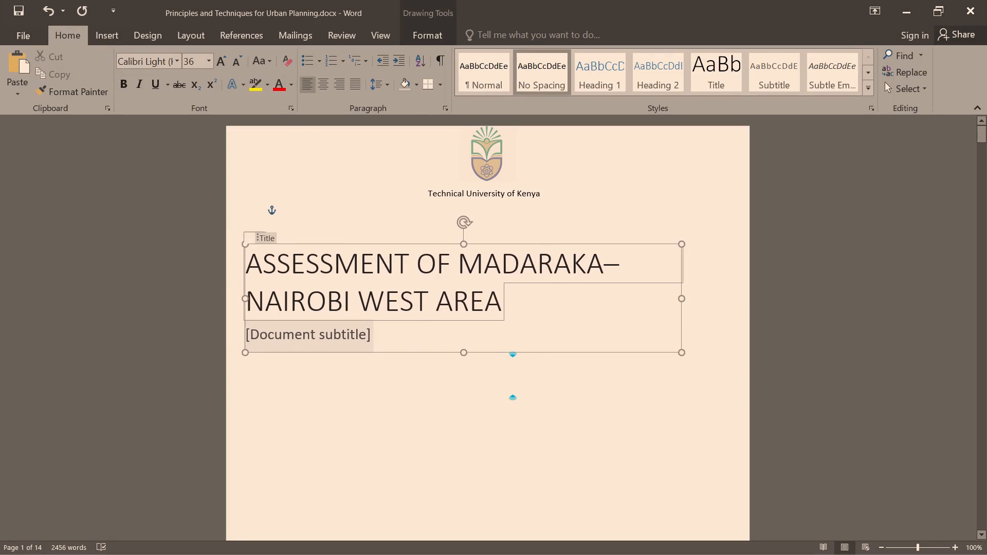
drag(258, 297, 241, 296)
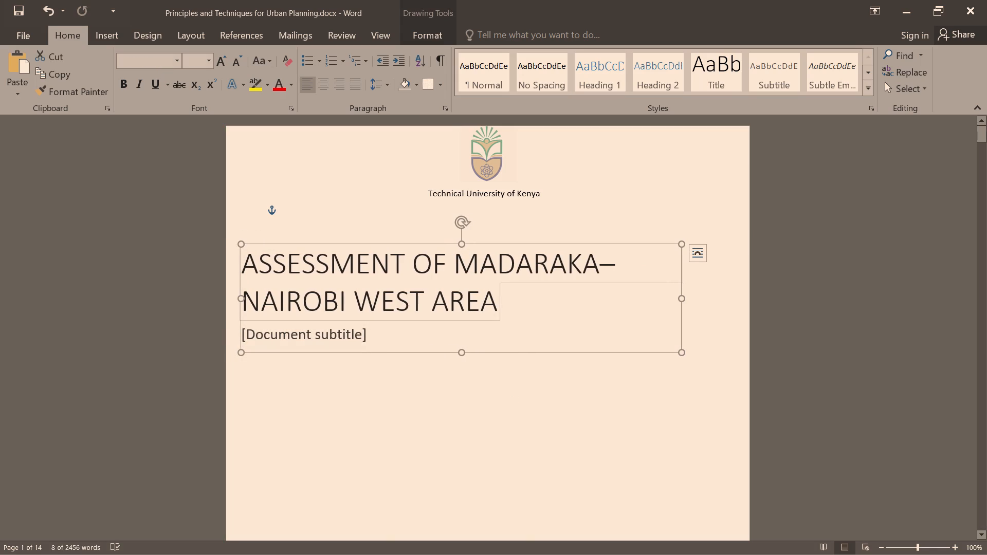
drag(253, 247, 260, 247)
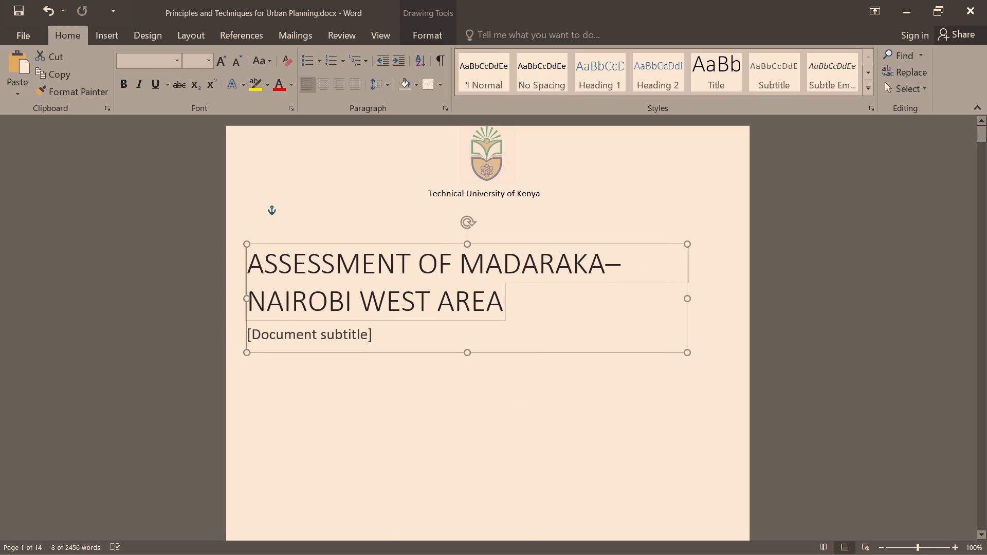
drag(260, 247, 285, 242)
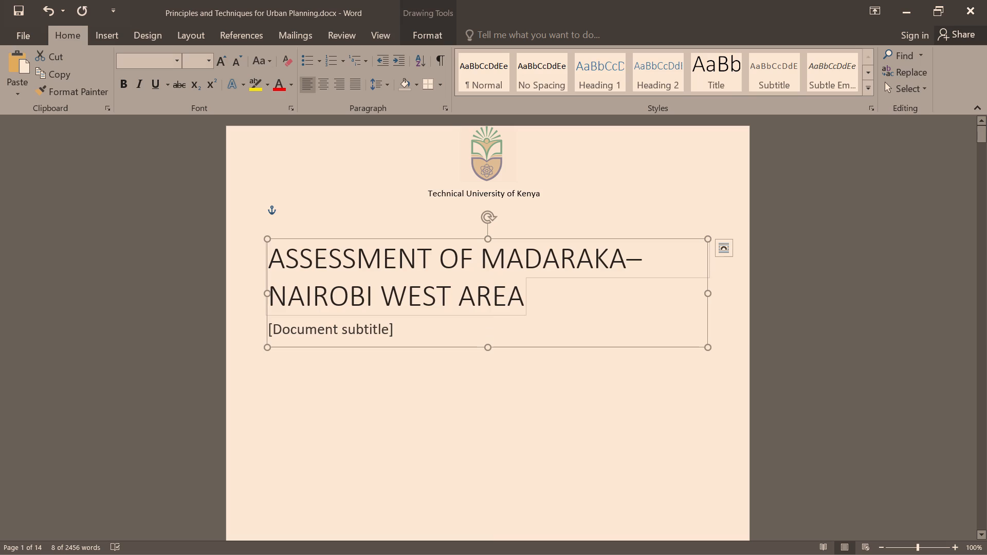
Reduce the font size of the whole cover page title, trying 28 first and settling on 32.
click(534, 302)
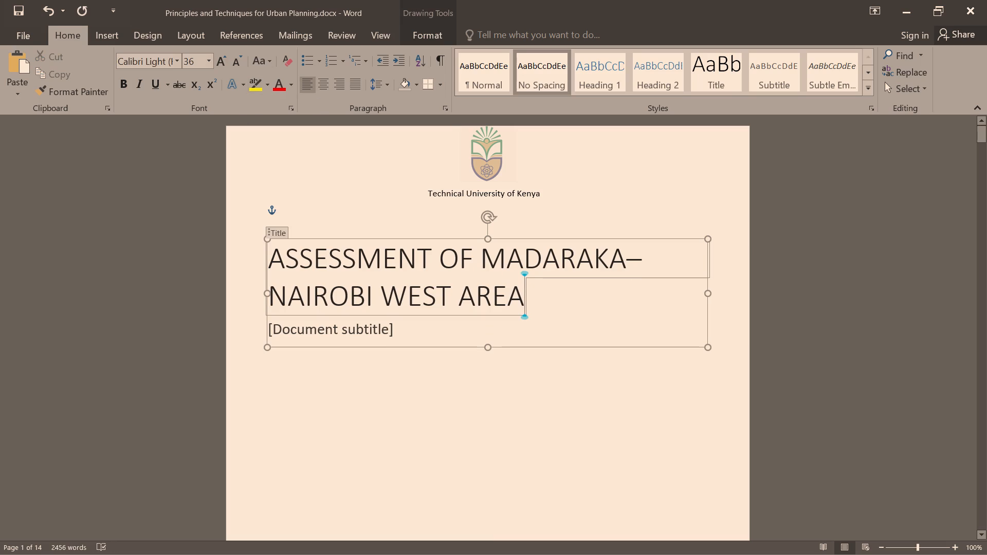
drag(522, 298, 362, 246)
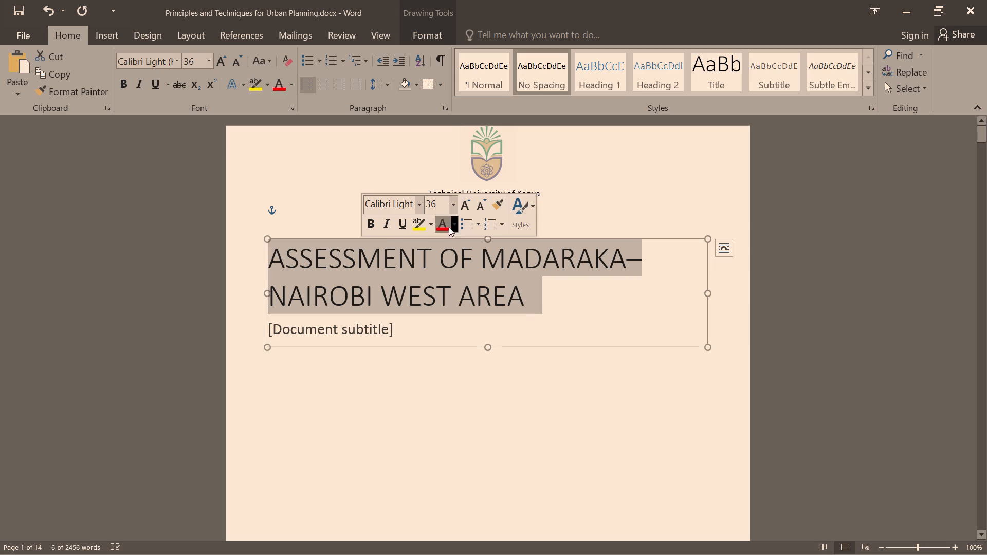
click(455, 204)
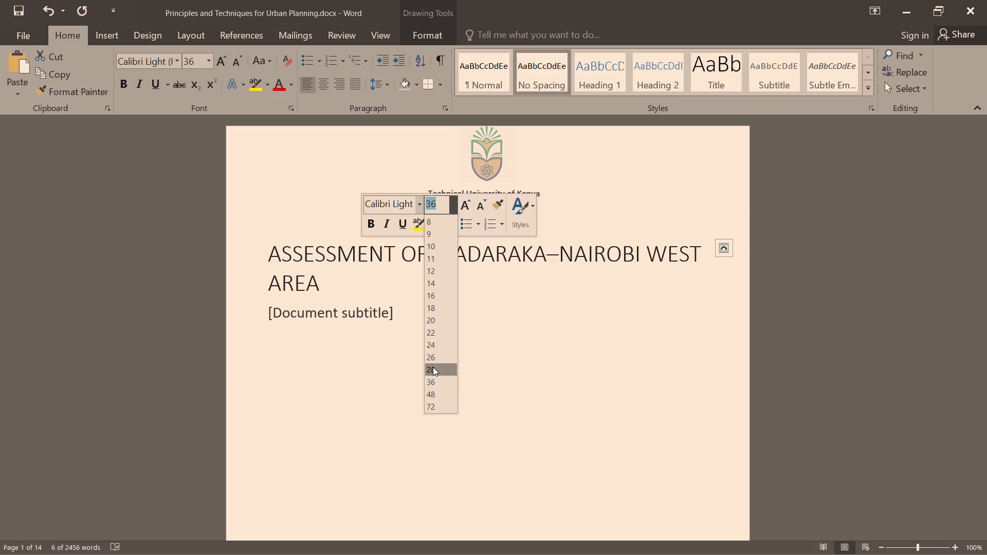
click(431, 366)
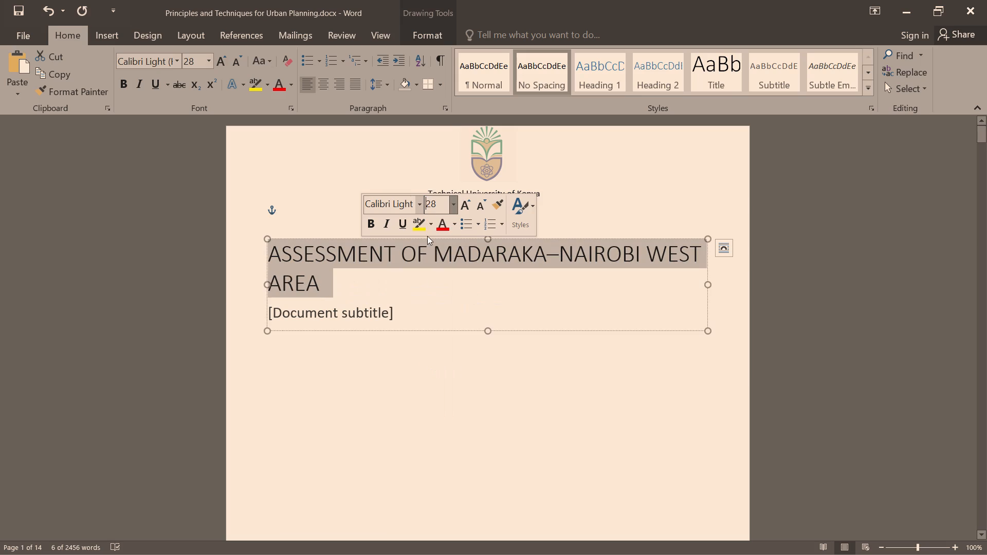
drag(438, 203, 423, 205)
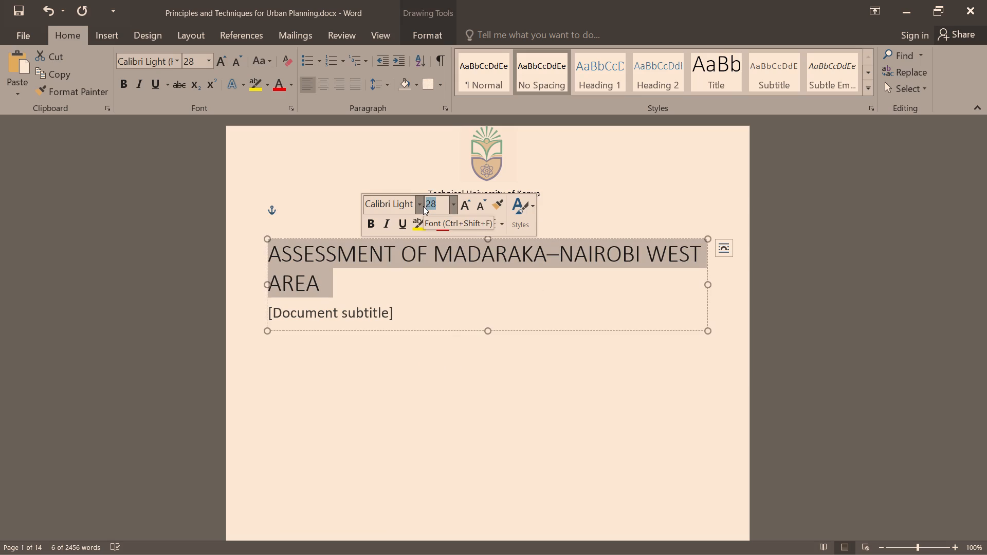
text(32)
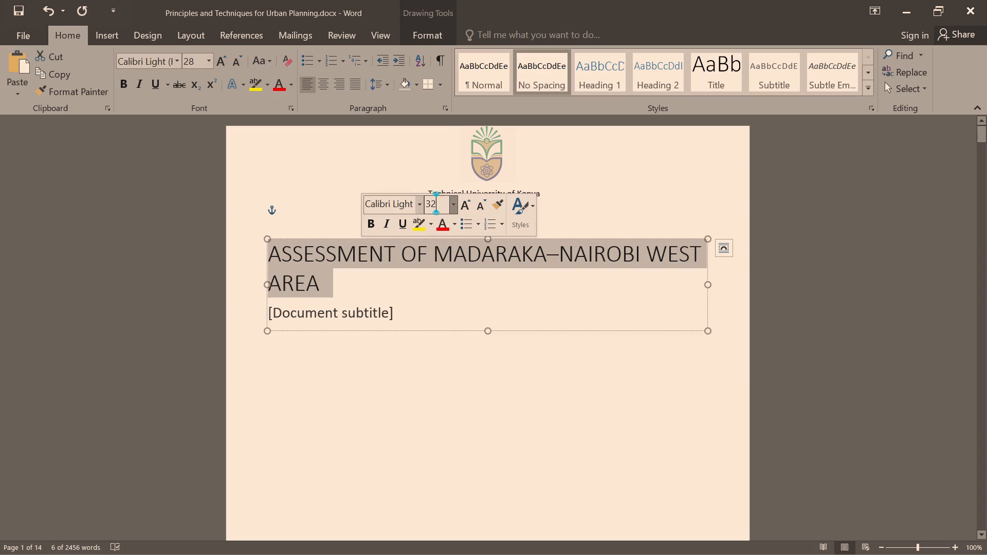
click(445, 377)
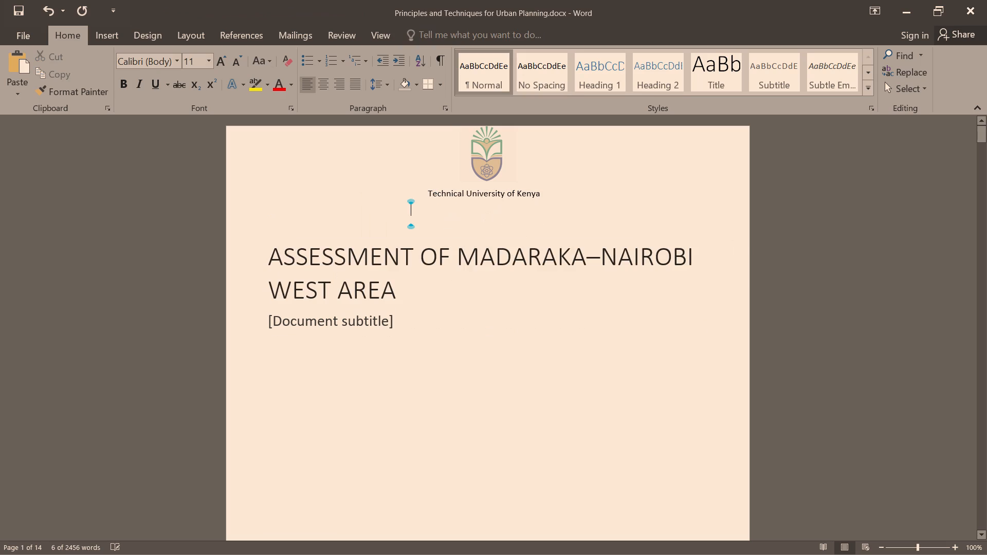
Select the document subtitle placeholder beneath the cover page title.
click(371, 318)
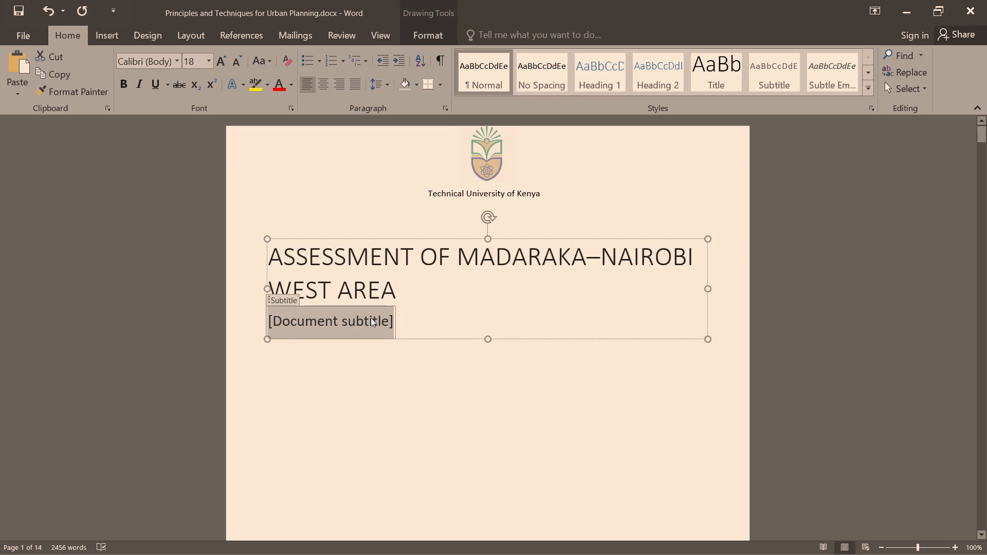
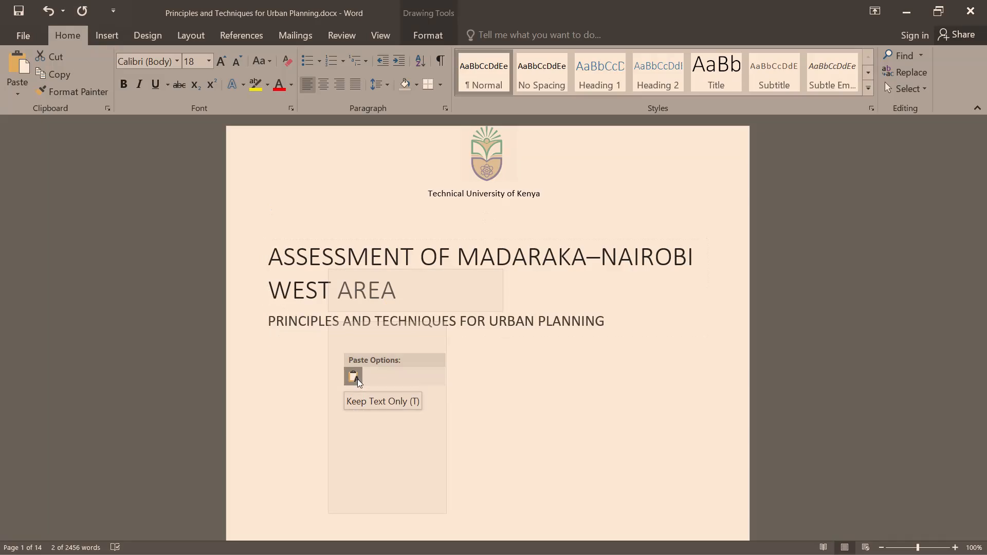
Paste the copied "Principles and Techniques for Urban Planning" as text only into the subtitle placeholder beneath the cover page title.
click(357, 379)
click(437, 381)
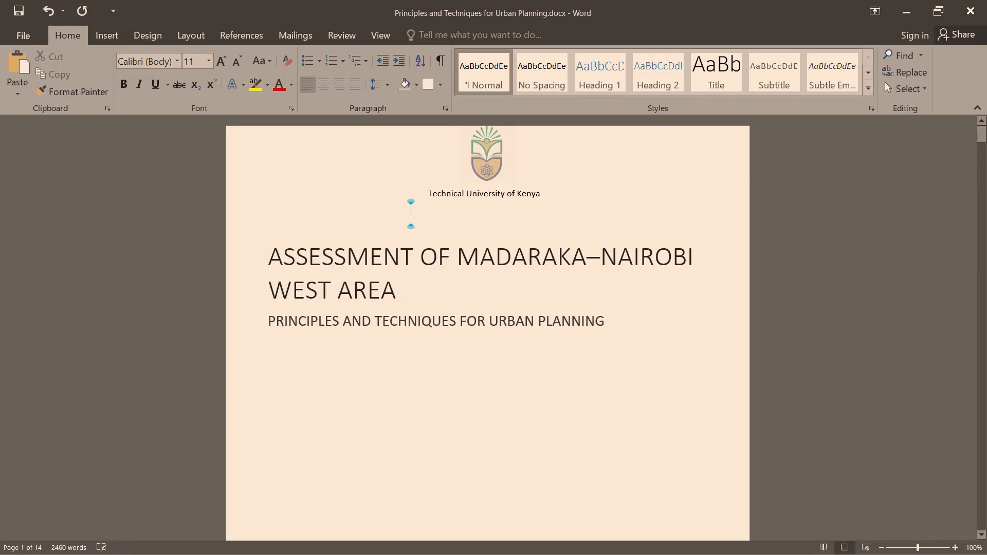
Move the title text box slightly up, closer to the university name, keeping it horizontally centred on the cover page.
scroll(483, 423, down, 4)
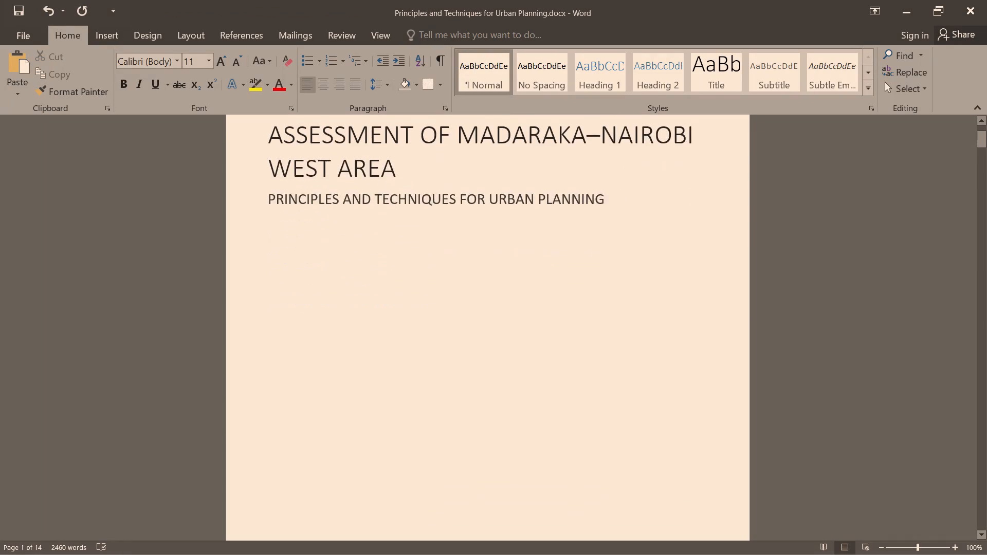
scroll(484, 424, down, 9)
scroll(486, 424, up, 11)
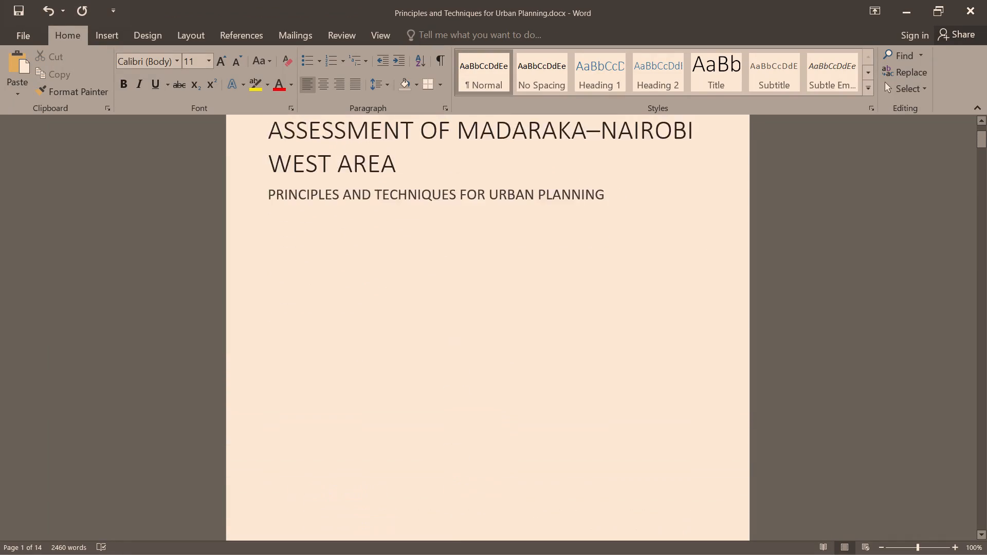
scroll(490, 398, up, 3)
click(375, 258)
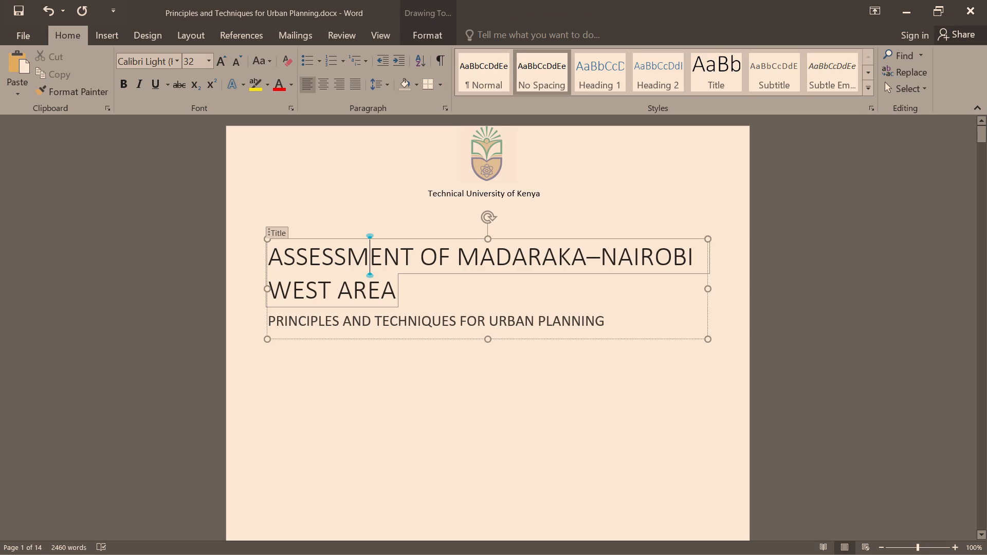
drag(280, 241, 277, 258)
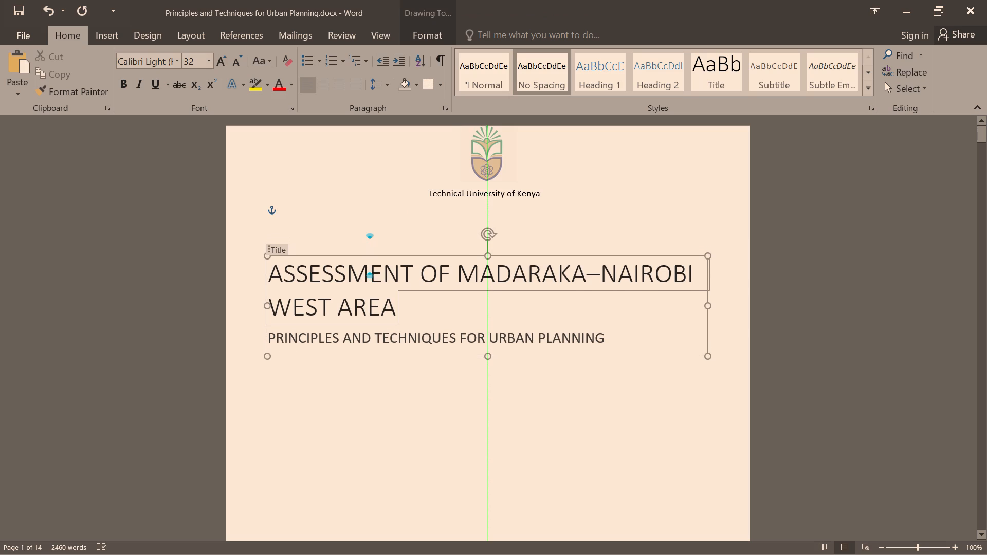
drag(277, 258, 276, 259)
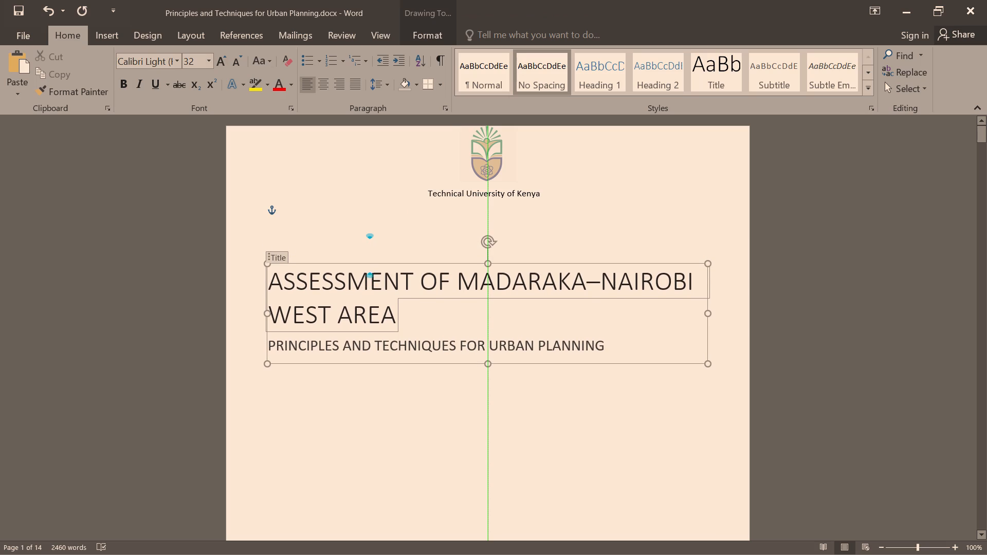
drag(276, 259, 275, 229)
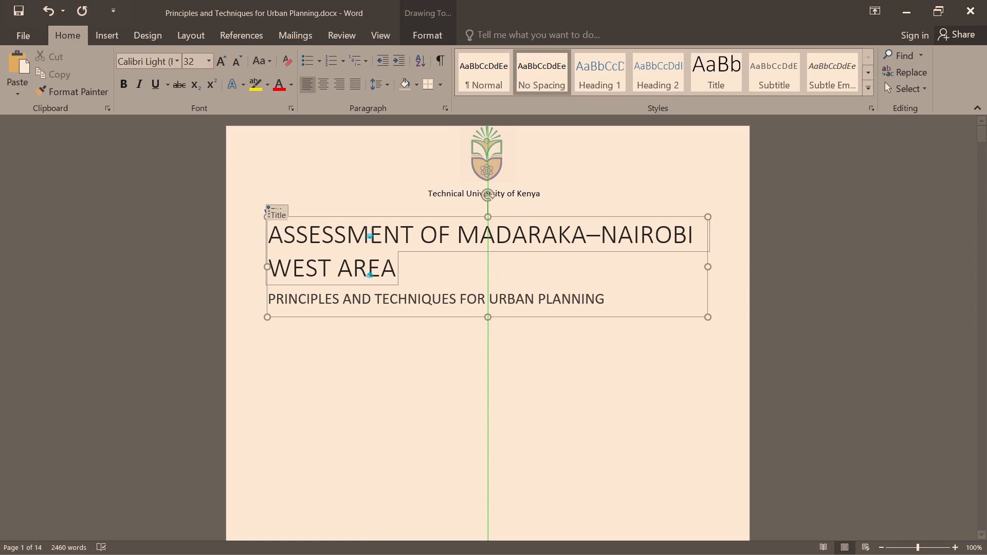
drag(275, 229, 275, 229)
click(319, 394)
Leave a blank line beneath the subtitle and enter "Department of Architecture,design and planning" in the title text box.
scroll(383, 368, down, 2)
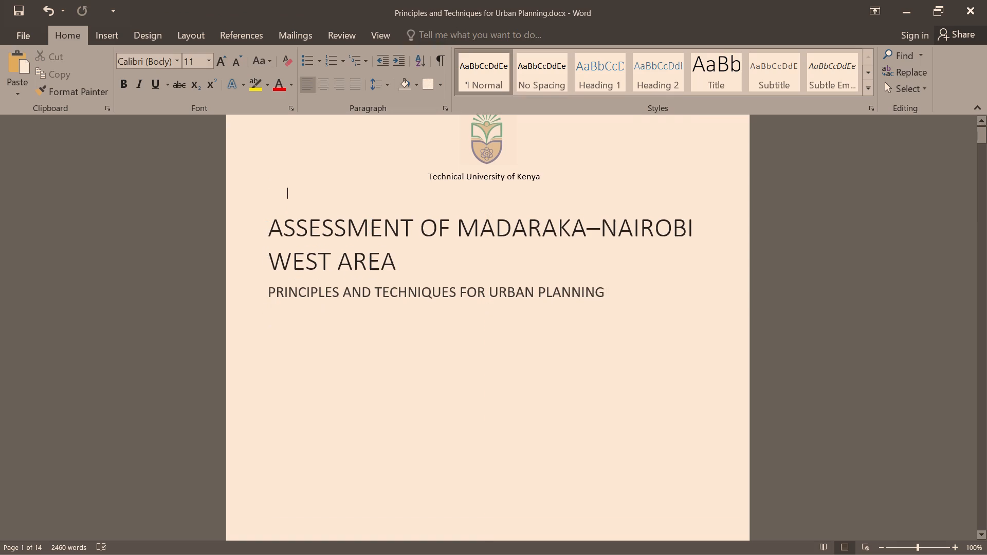
click(618, 249)
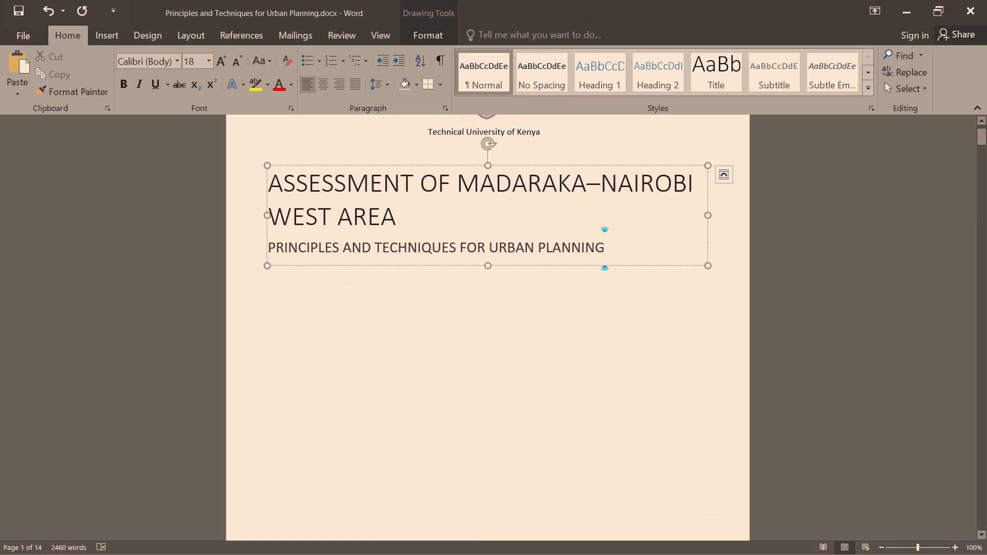
key(Return)
key(Return)
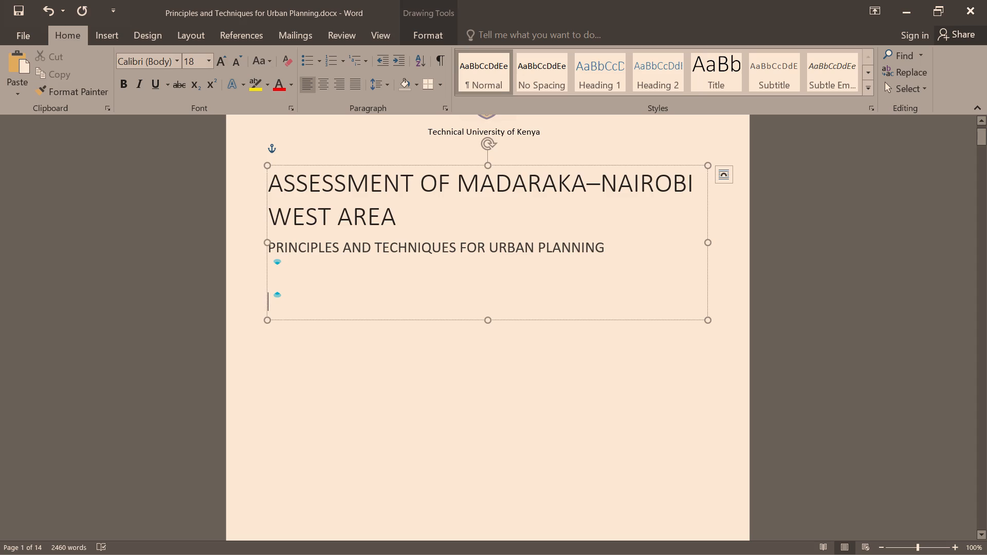
key(d)
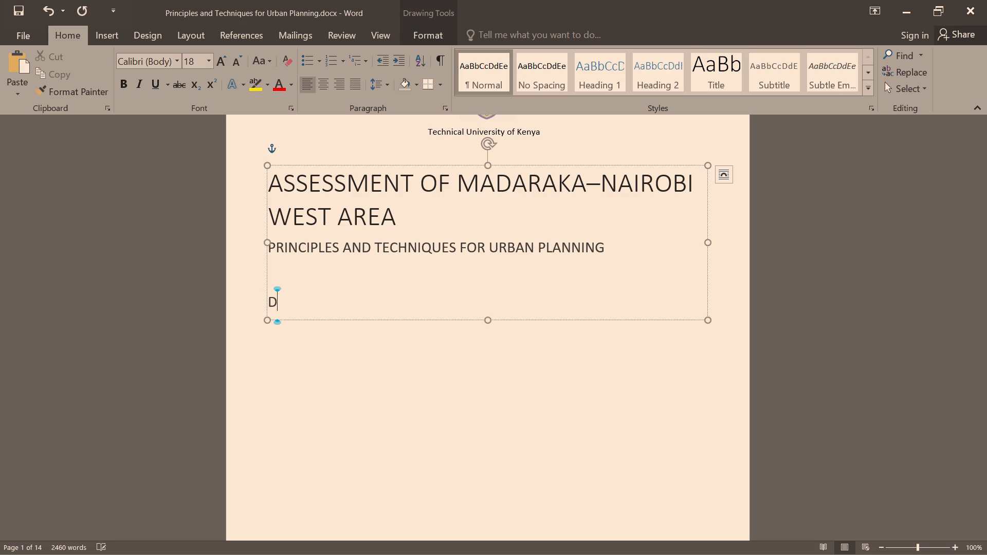
text(epartment)
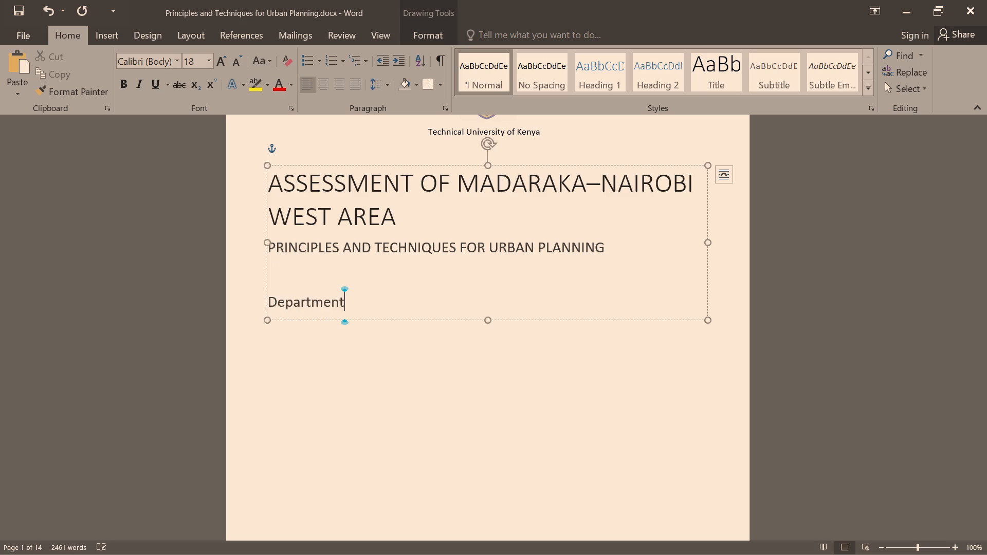
key(space)
text(od)
key(space)
key(BackSpace)
key(BackSpace)
key(BackSpace)
key(BackSpace)
key(BackSpace)
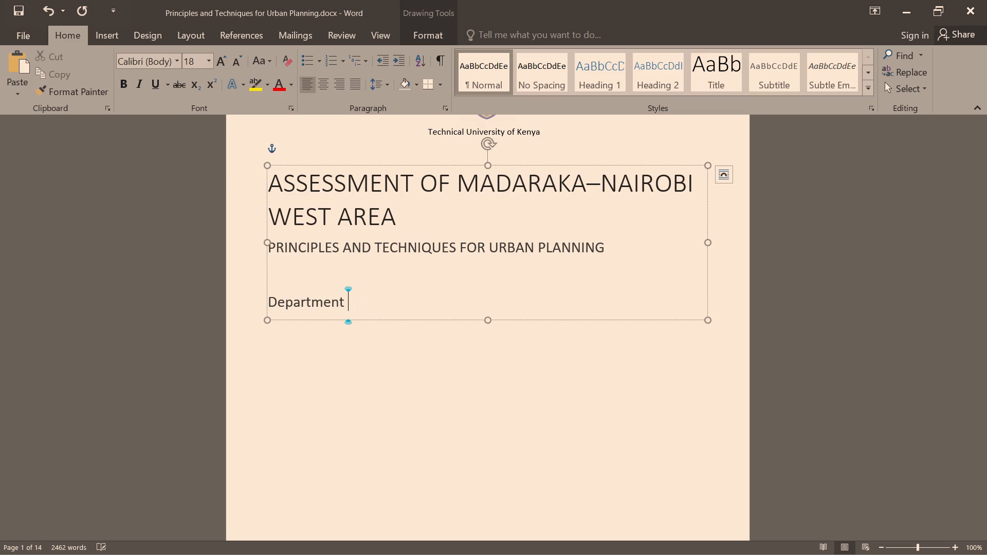
key(o)
text(f)
key(space)
key(a)
text(rcg)
key(BackSpace)
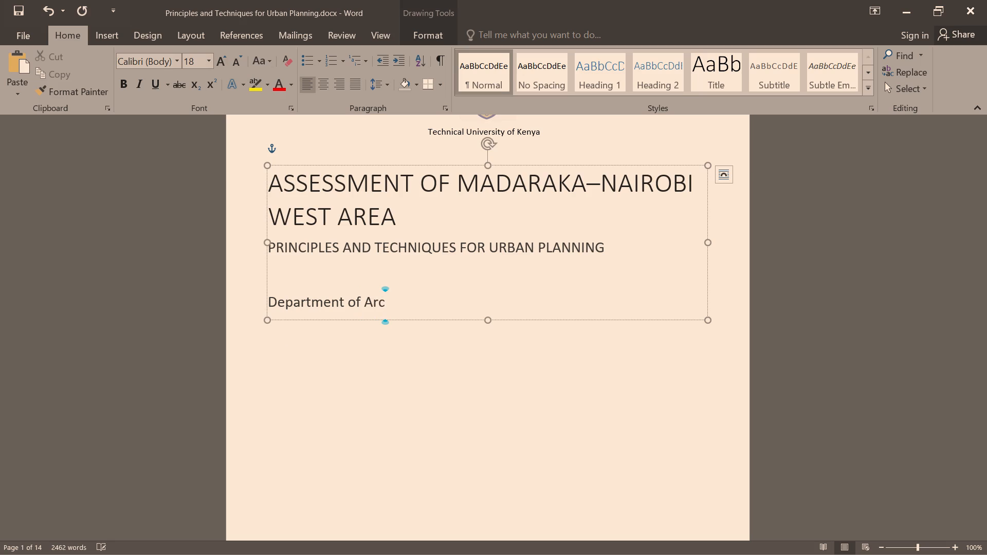
text(hitecture)
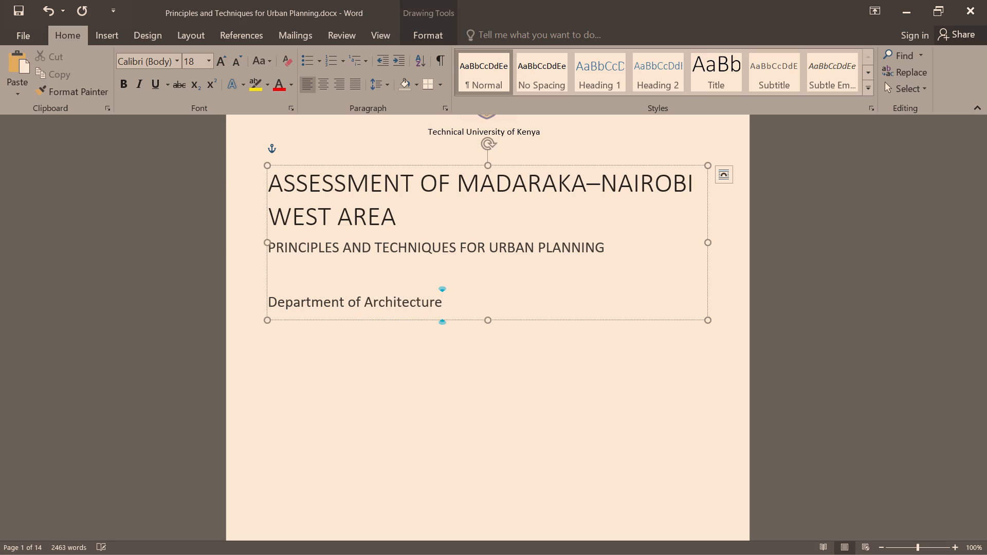
key(space)
key(BackSpace)
key(comma)
text(design and)
key(space)
text(planning)
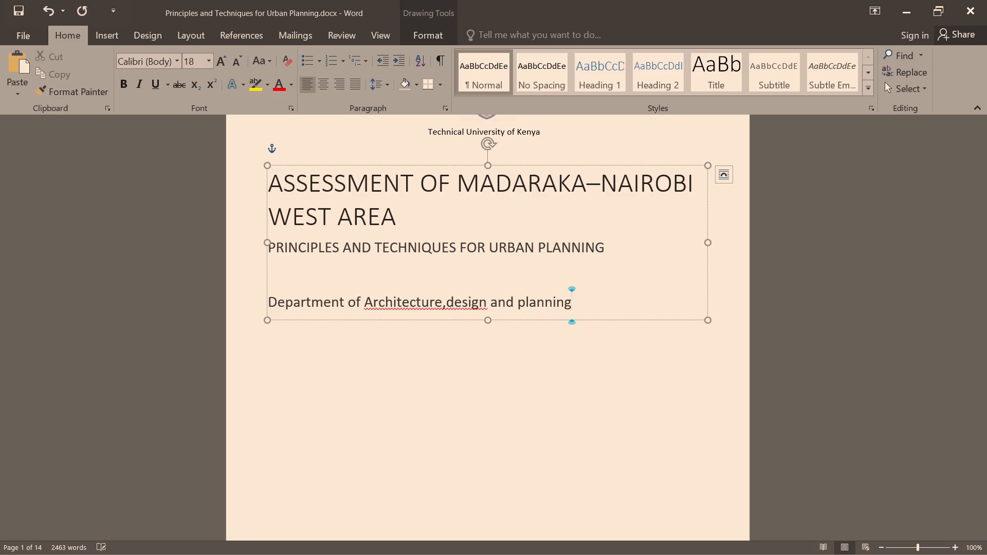
Correct the flagged spelling in the department line to "Architecture, design" with the suggested spacing.
right_click(447, 300)
click(480, 325)
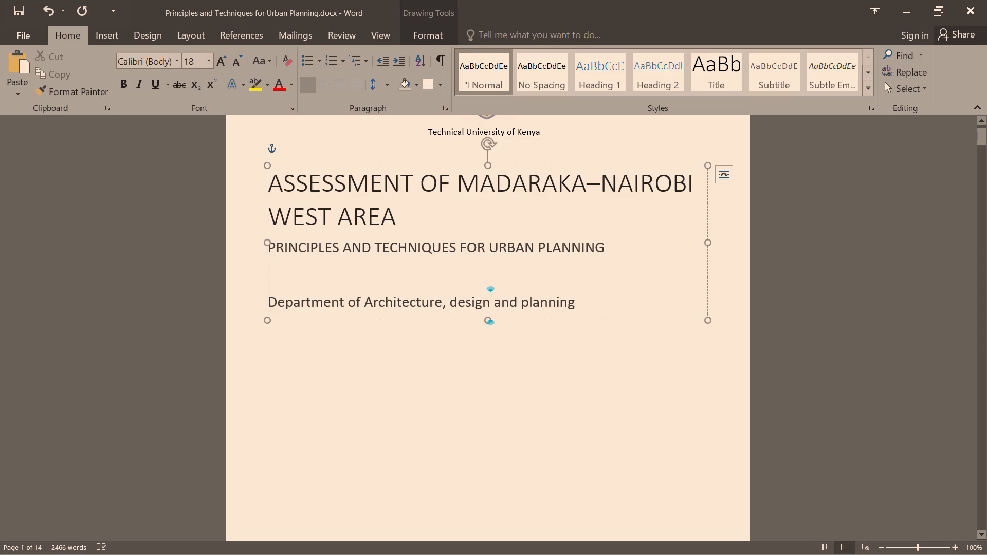
Compare the font and size of the subtitle with those of the department line.
click(573, 249)
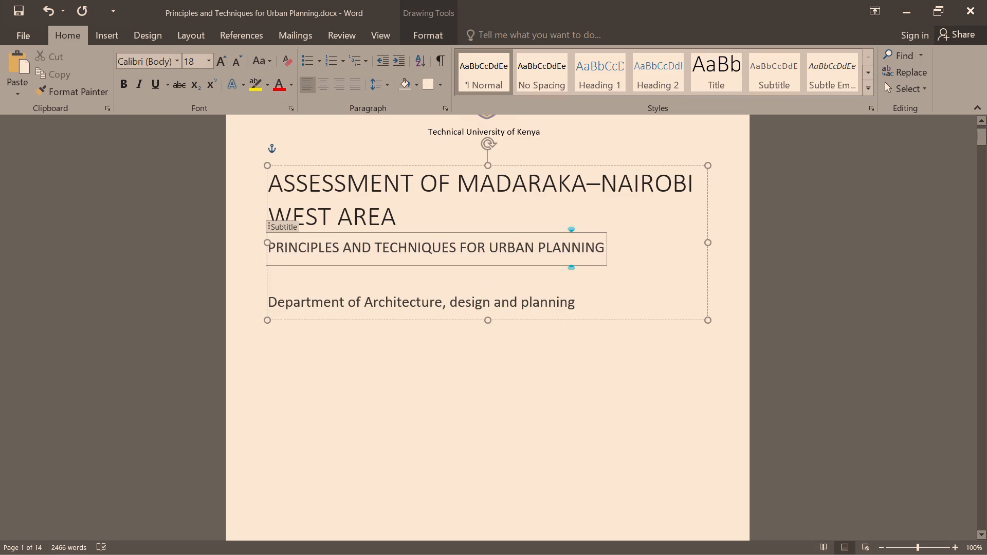
drag(603, 246, 564, 245)
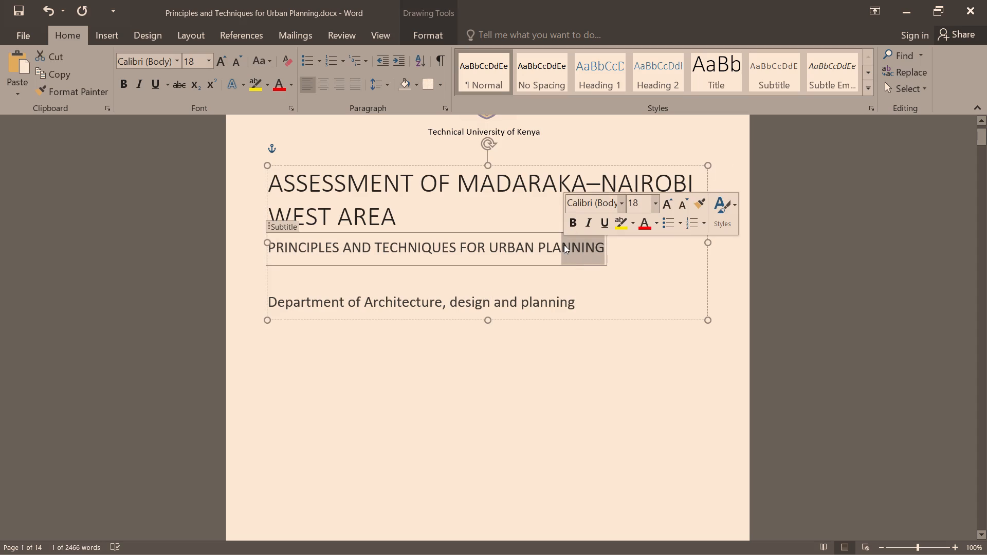
click(576, 300)
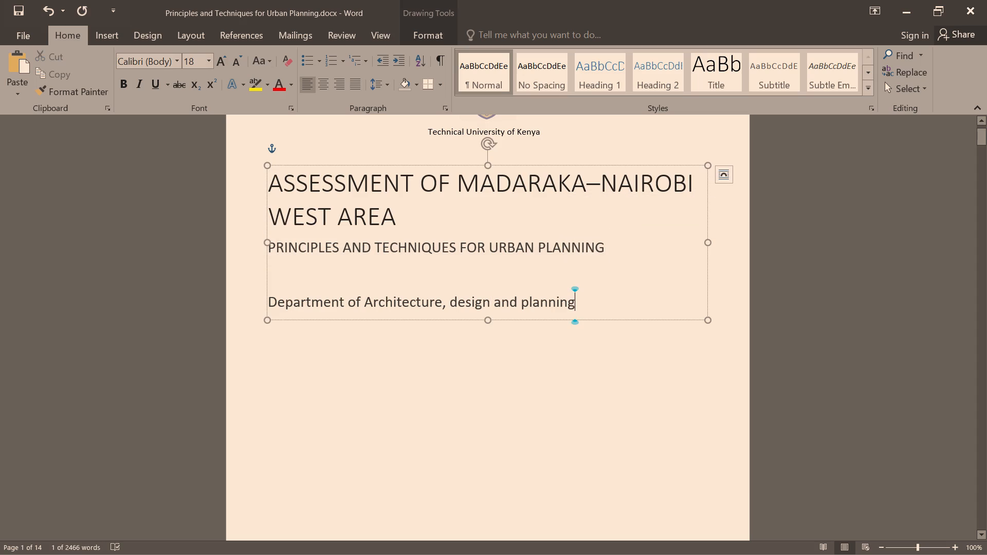
drag(584, 250, 531, 250)
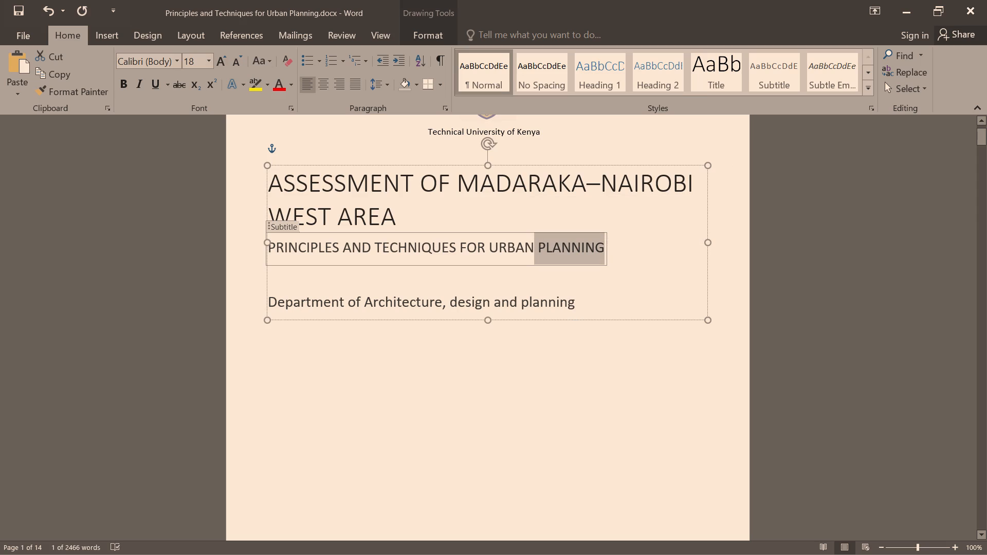
click(574, 300)
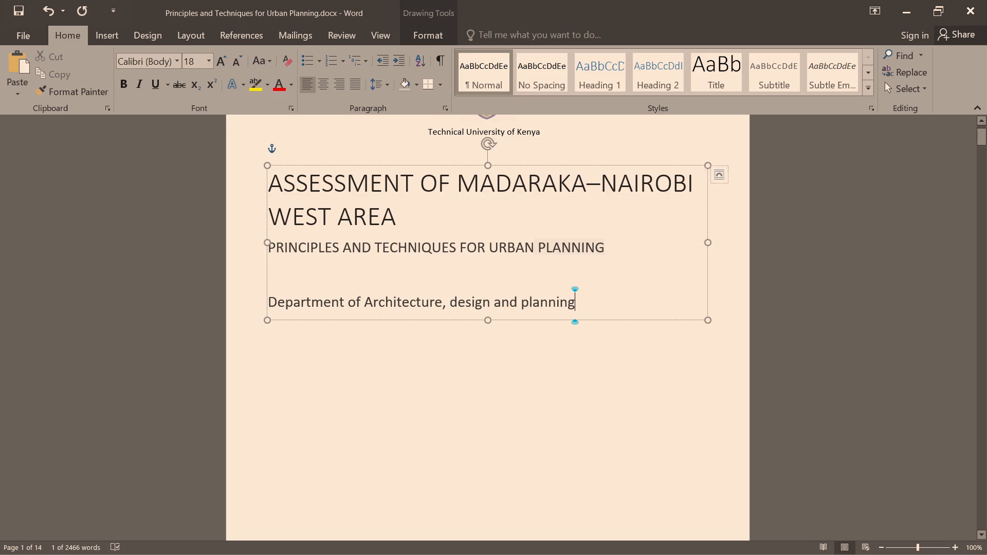
drag(574, 301, 500, 301)
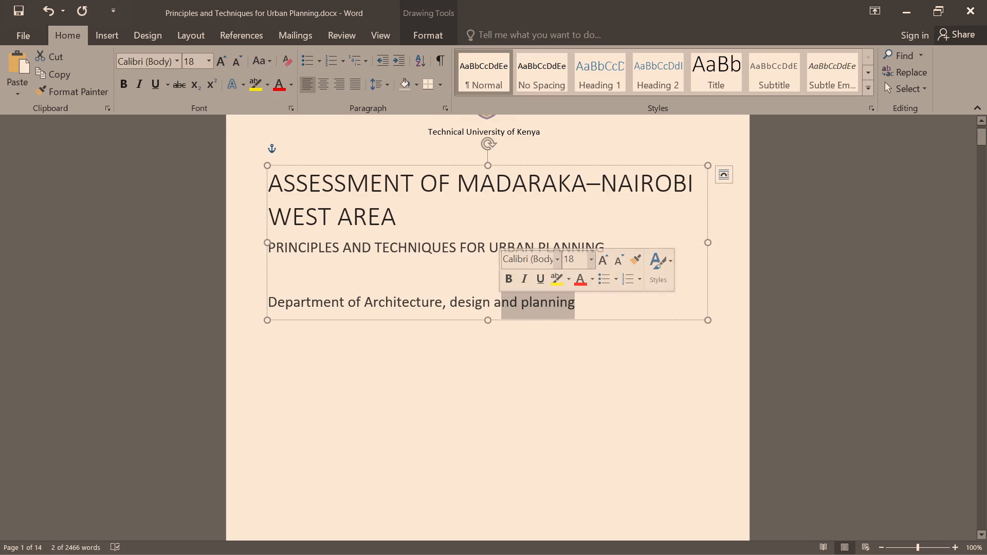
click(546, 369)
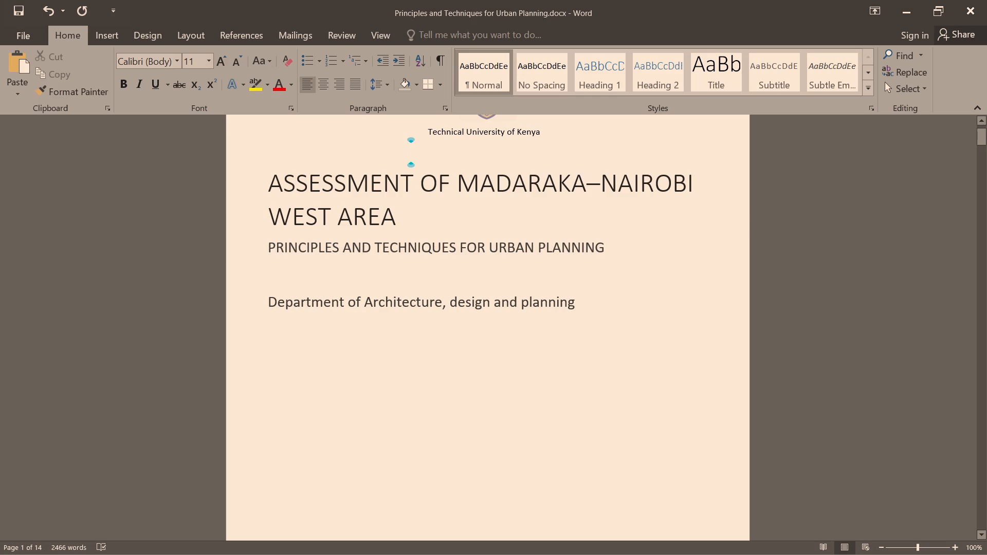
Start a new line beneath the department line in the title text box.
click(577, 301)
key(Return)
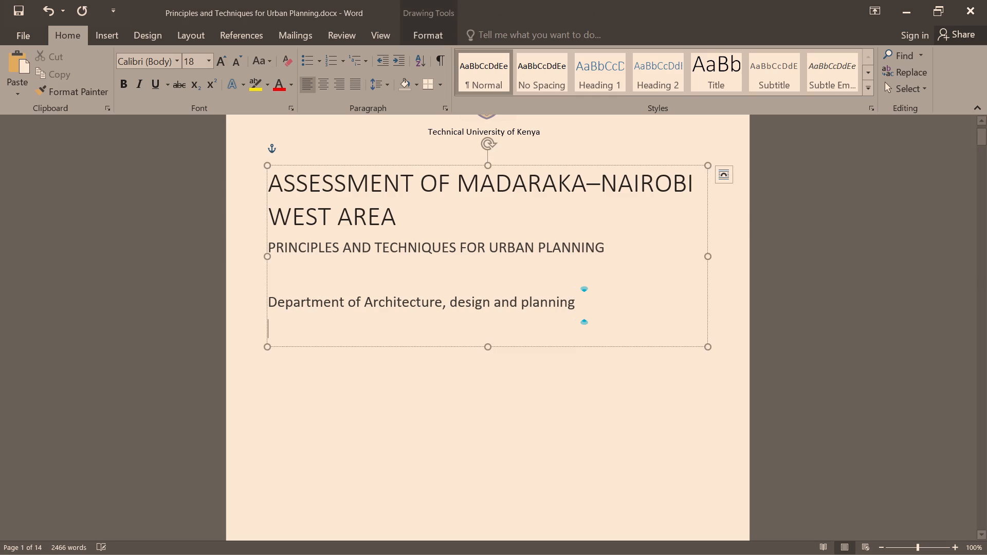
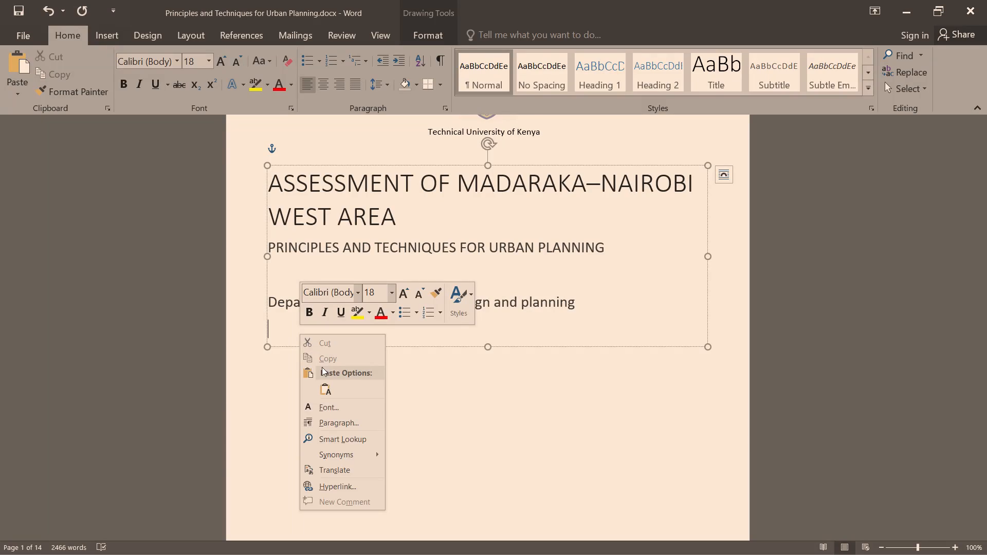
Paste the copied "Submitted by:" line and the submitter's name beneath the department line, keeping text only.
click(326, 384)
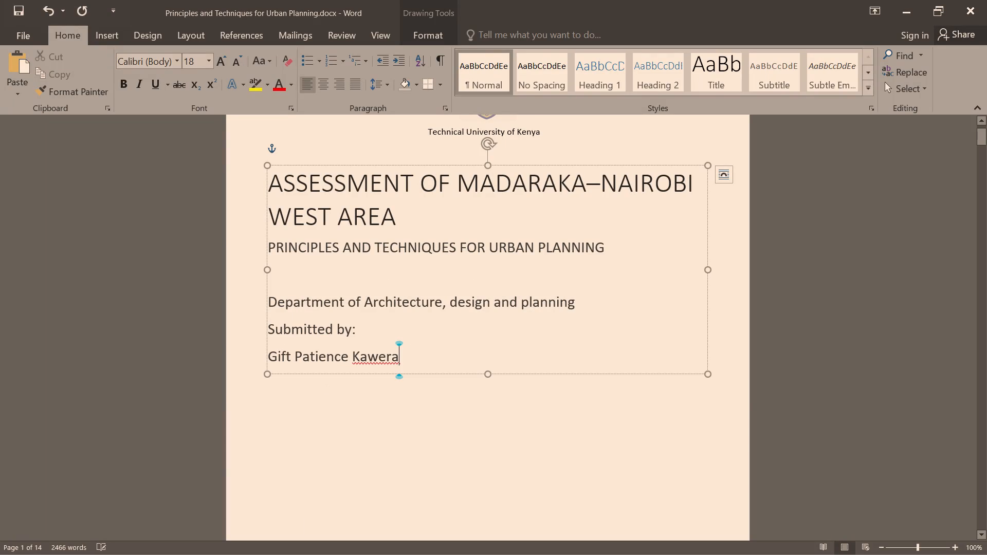
Correct the submitter's surname in the title text box by replacing its "e" with "i".
scroll(438, 428, down, 3)
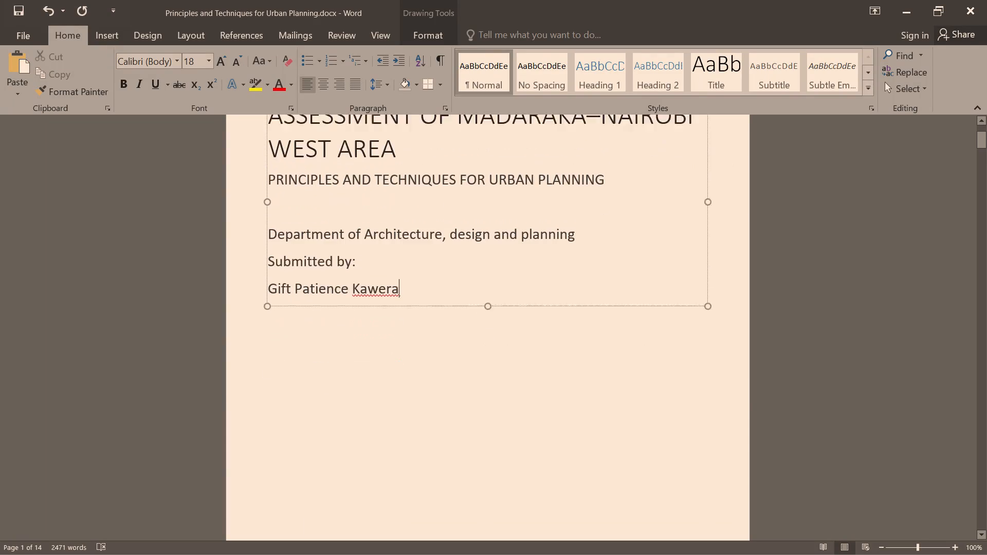
scroll(438, 428, down, 9)
scroll(438, 428, up, 9)
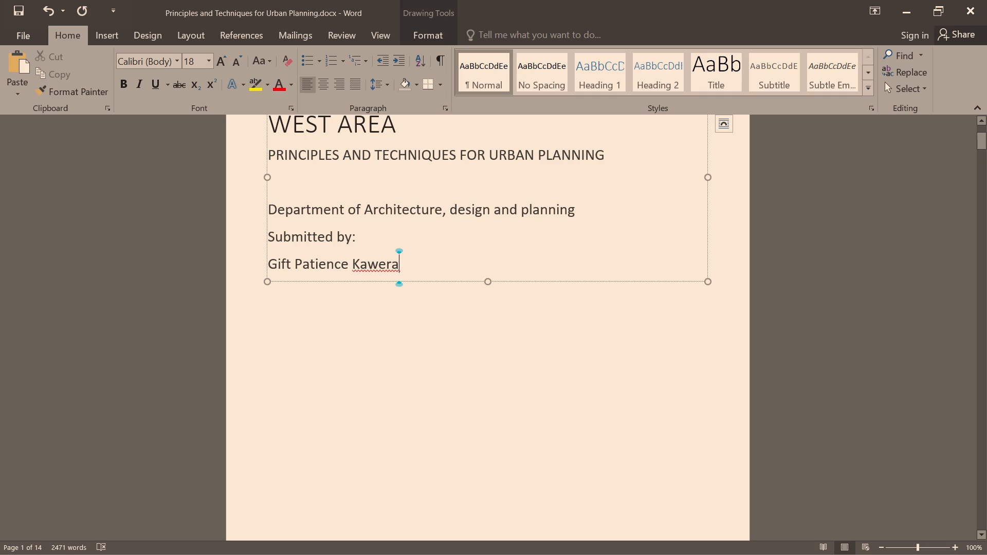
click(385, 261)
key(BackSpace)
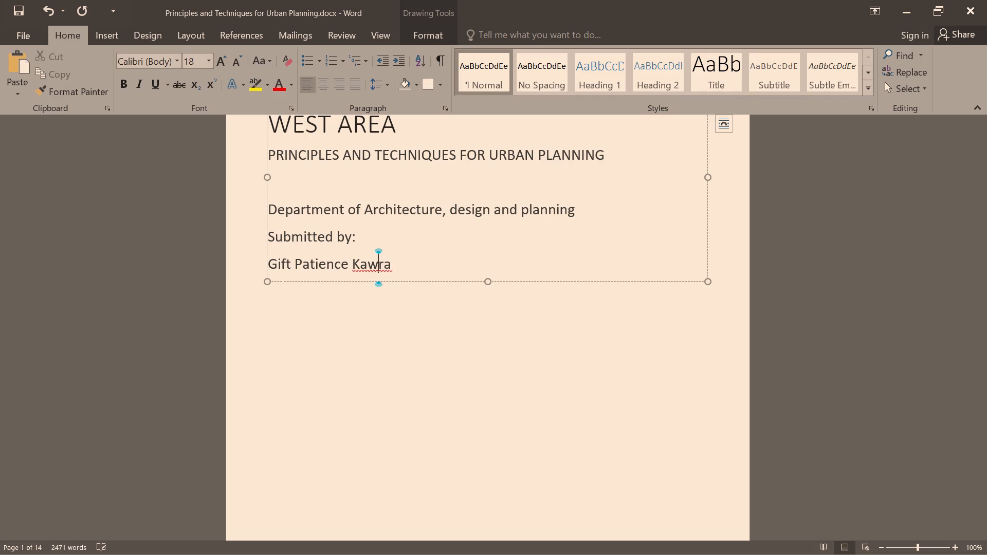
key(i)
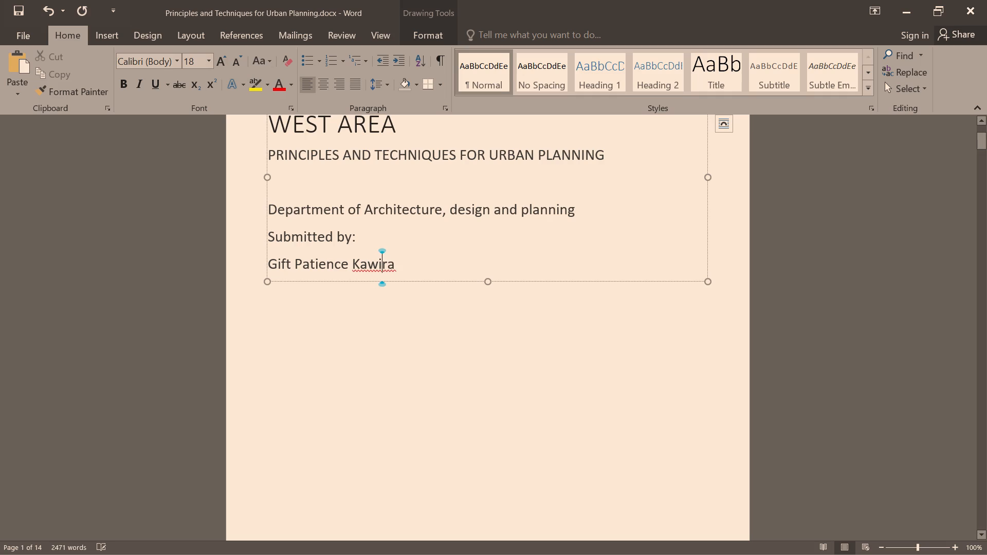
Open the spelling options for the submitter's flagged surname in the title text box.
right_click(380, 276)
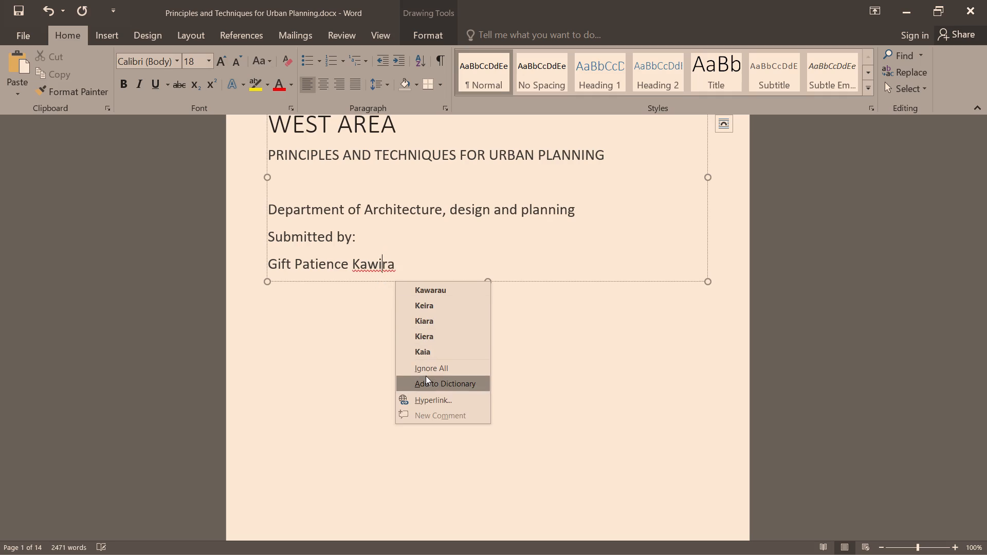
Add the flagged surname beneath "Submitted by:" to the spelling dictionary.
click(426, 376)
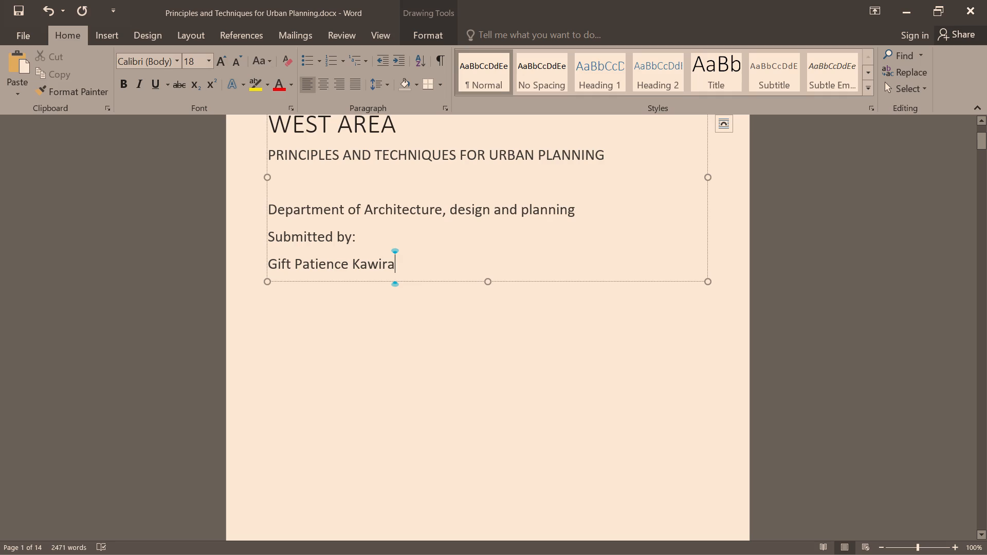
Insert two blank lines above "Submitted by:" to separate it from the department line.
click(270, 237)
key(Return)
key(Return)
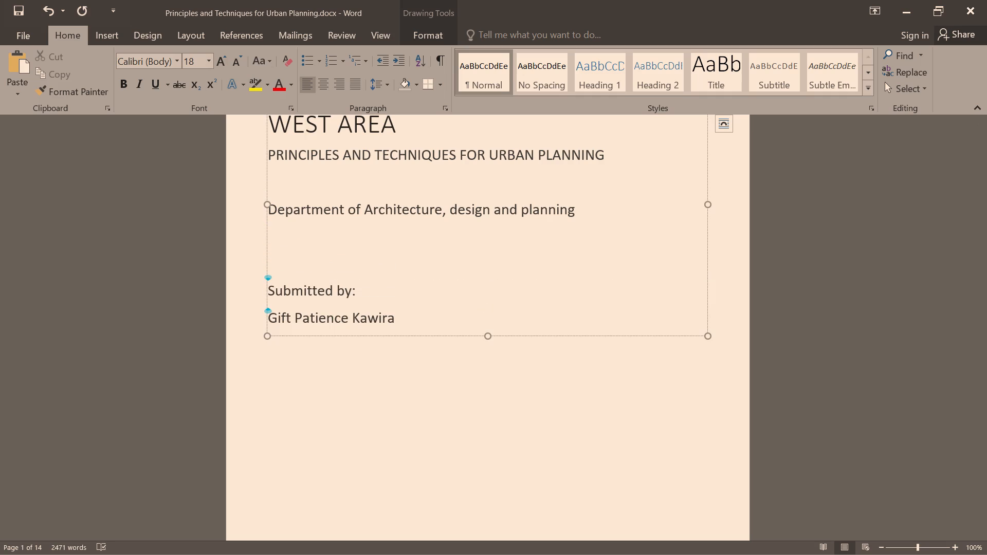
Remove the blank line between the subtitle and the department line.
click(273, 211)
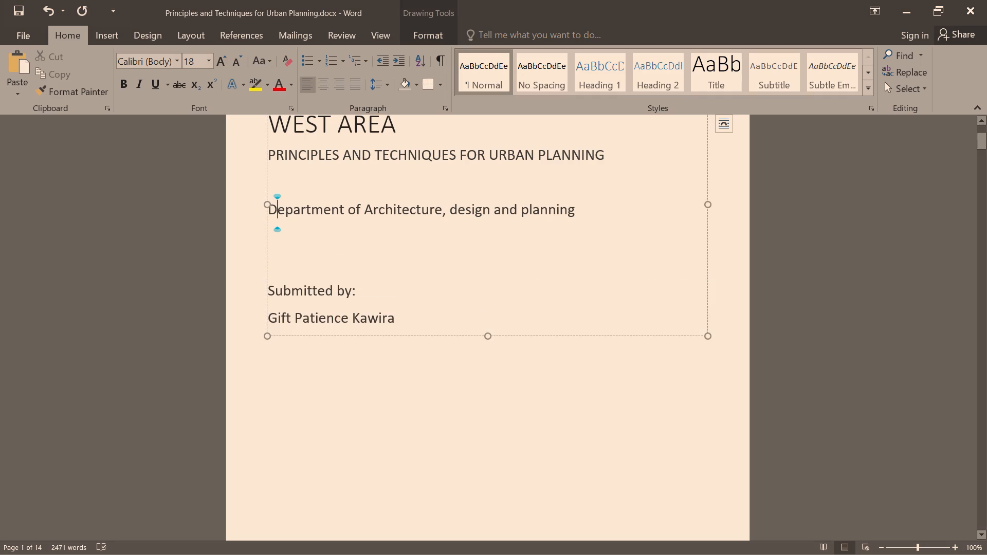
key(Left)
key(BackSpace)
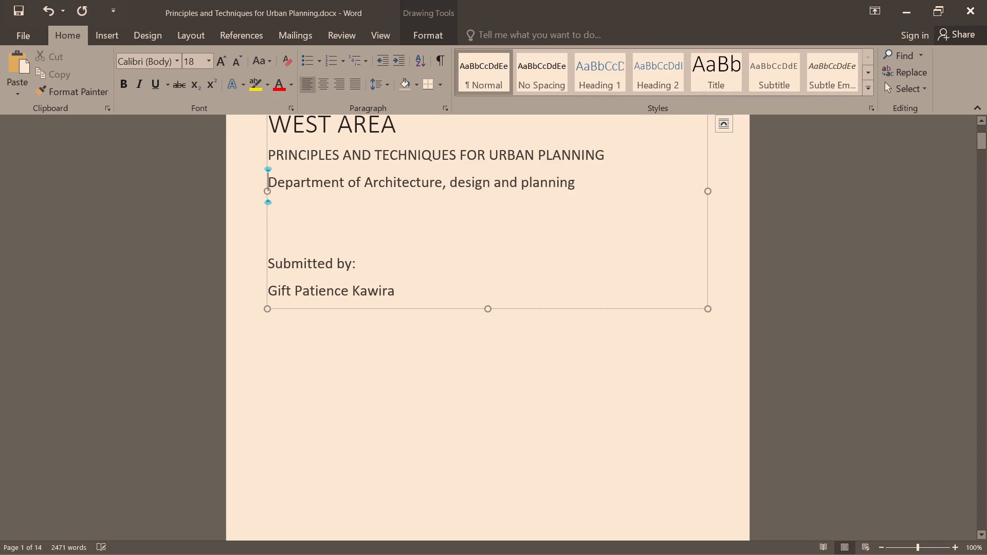
Add the label "Registration number:" on a new line beneath the student's name.
scroll(604, 206, up, 3)
scroll(593, 255, up, 2)
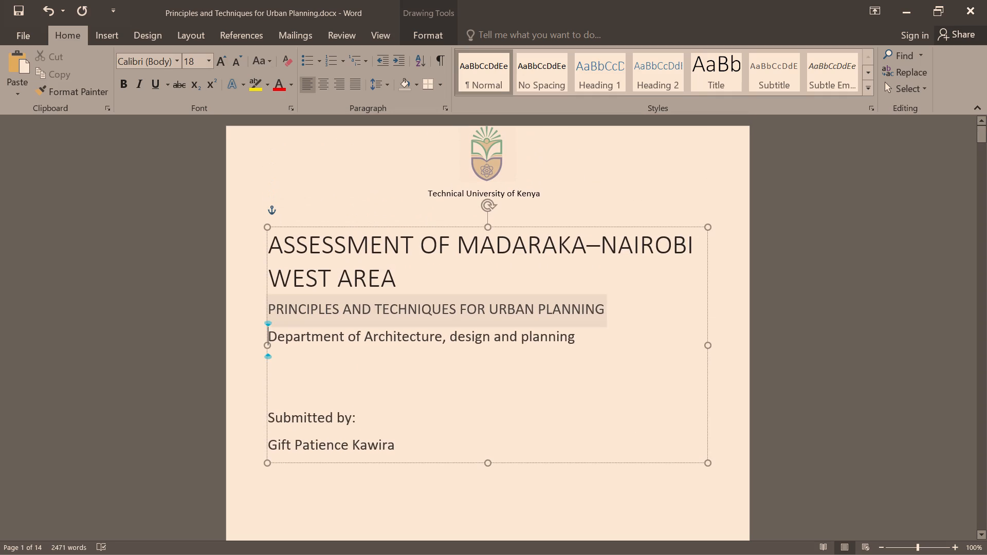
scroll(545, 387, down, 3)
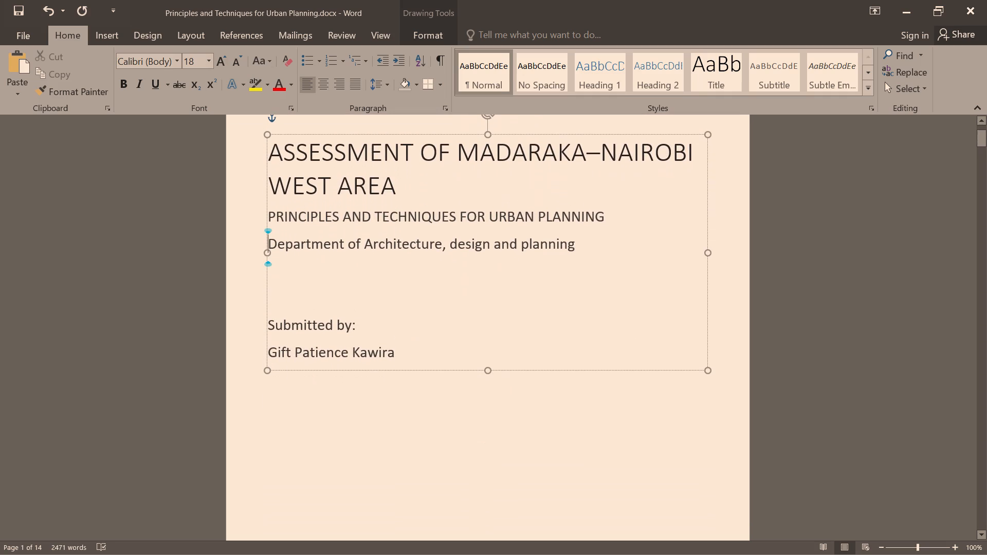
click(399, 356)
key(Return)
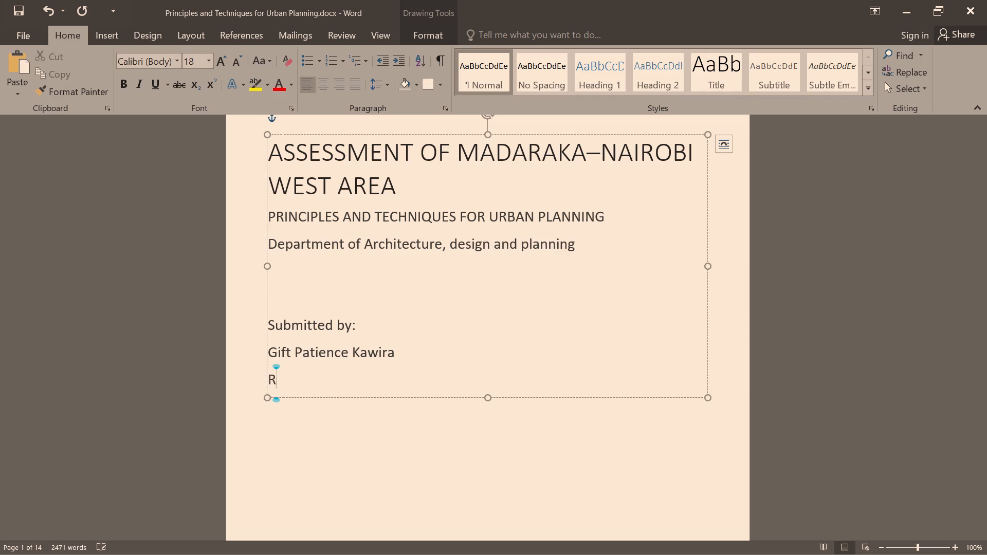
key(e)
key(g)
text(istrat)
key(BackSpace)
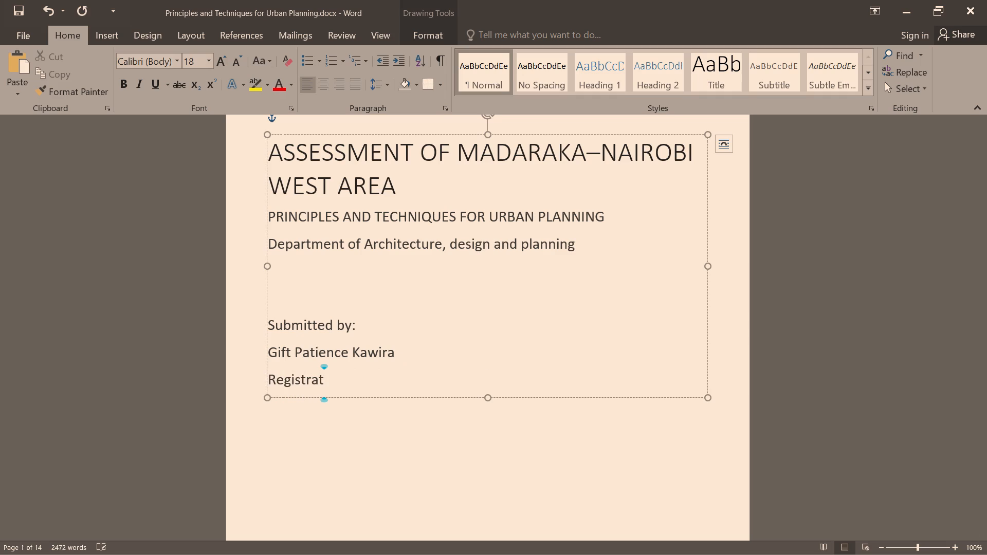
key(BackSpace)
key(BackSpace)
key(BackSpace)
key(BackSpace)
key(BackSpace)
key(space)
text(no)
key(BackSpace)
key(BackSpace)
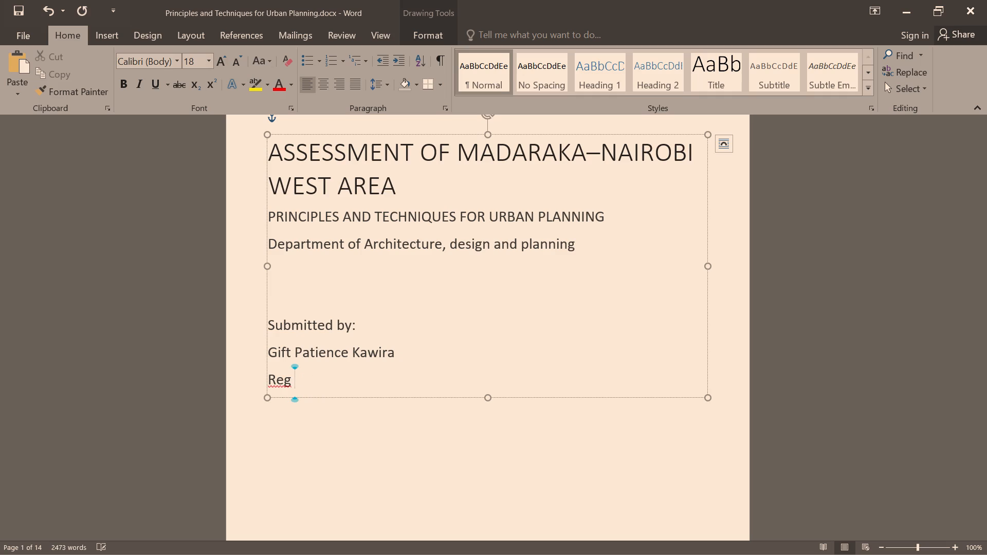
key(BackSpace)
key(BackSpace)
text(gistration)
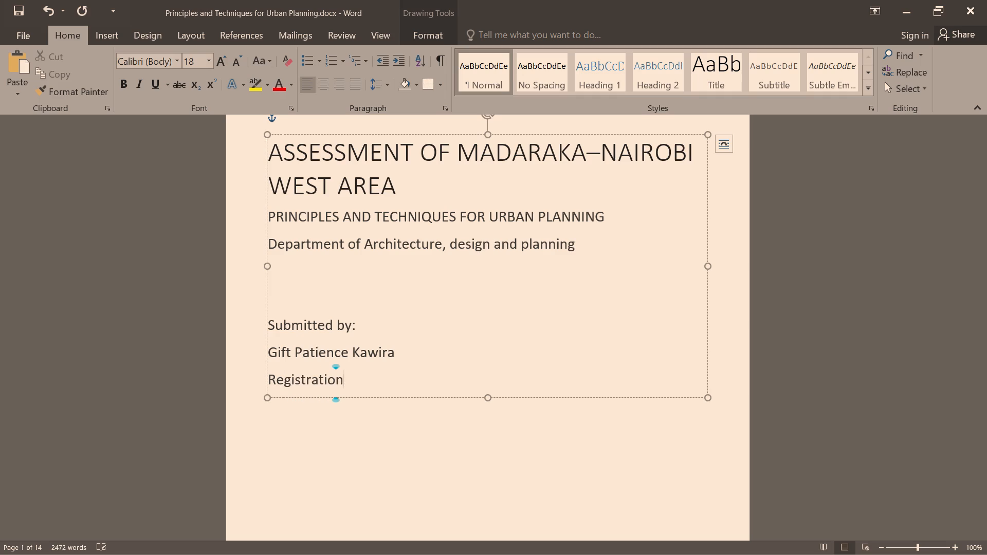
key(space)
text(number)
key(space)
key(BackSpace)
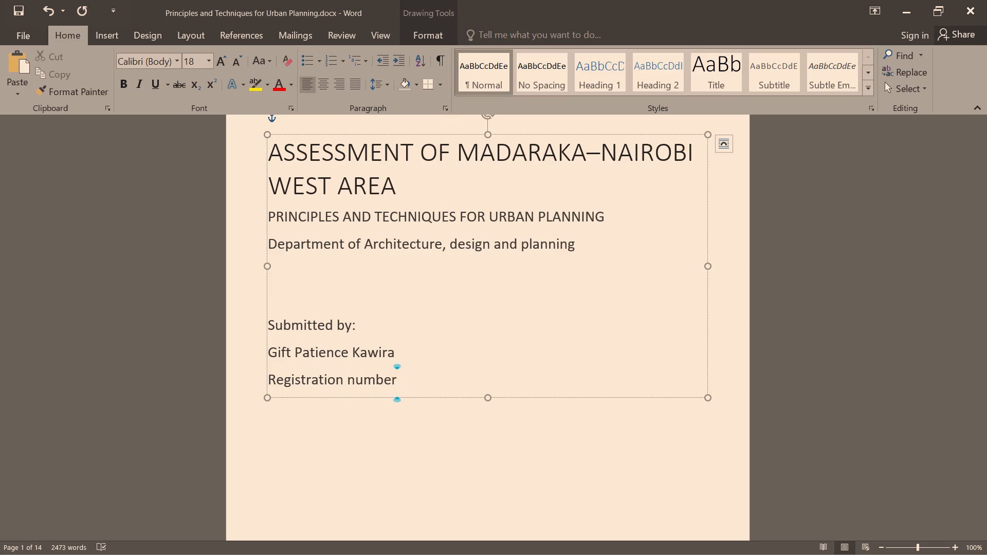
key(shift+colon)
Enter the student's registration number on a new line beneath its label.
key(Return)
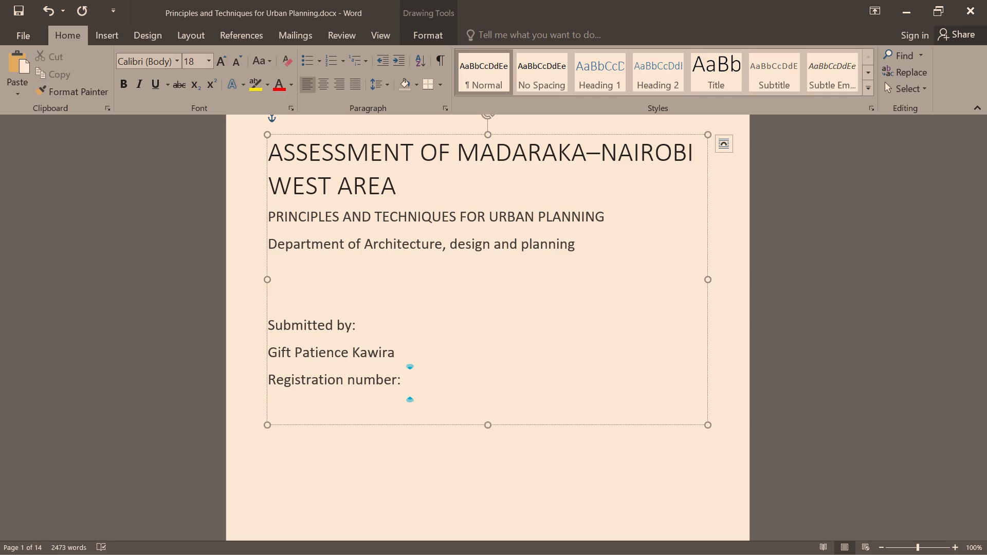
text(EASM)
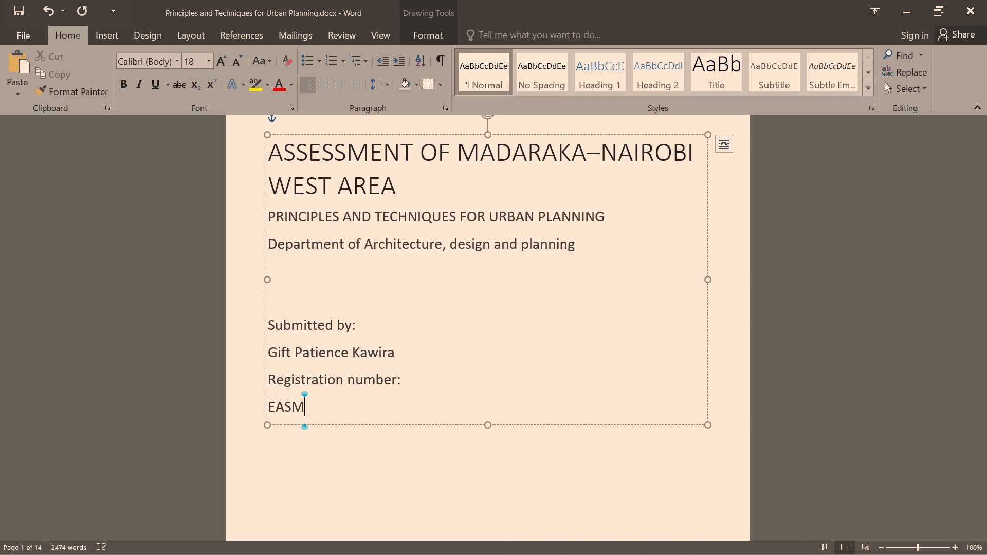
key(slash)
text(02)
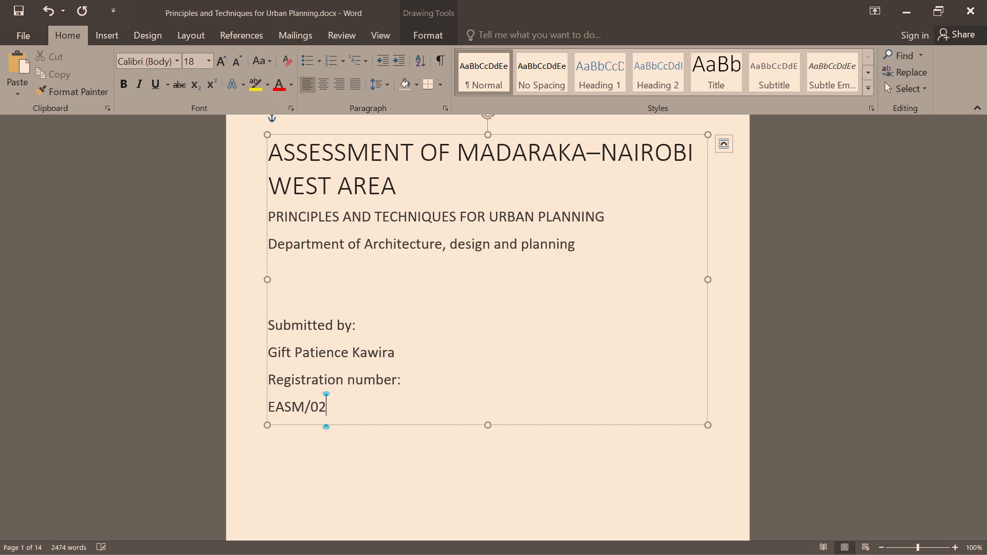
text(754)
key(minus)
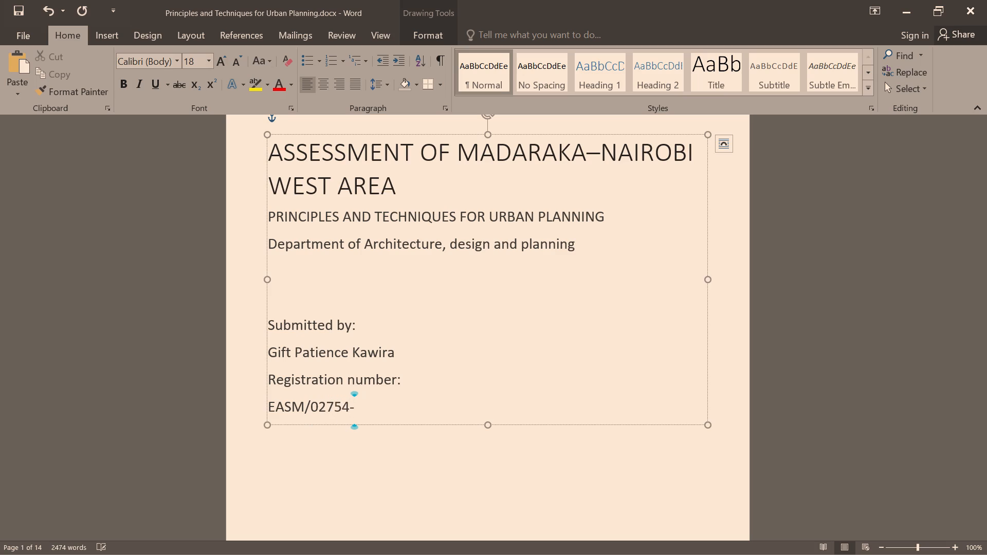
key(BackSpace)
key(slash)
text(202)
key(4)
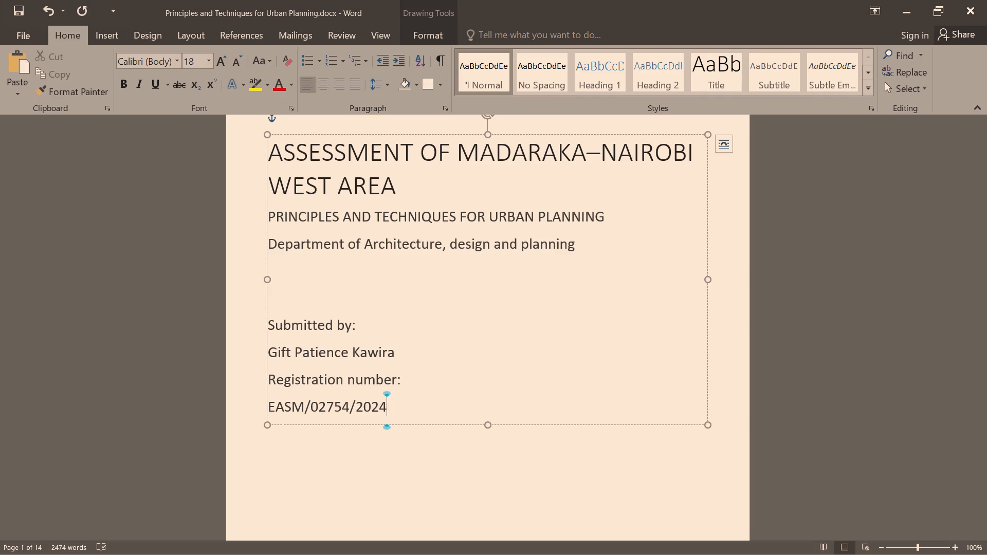
Stretch the title text box's lower edge down towards the foot of the cover page.
scroll(690, 264, down, 2)
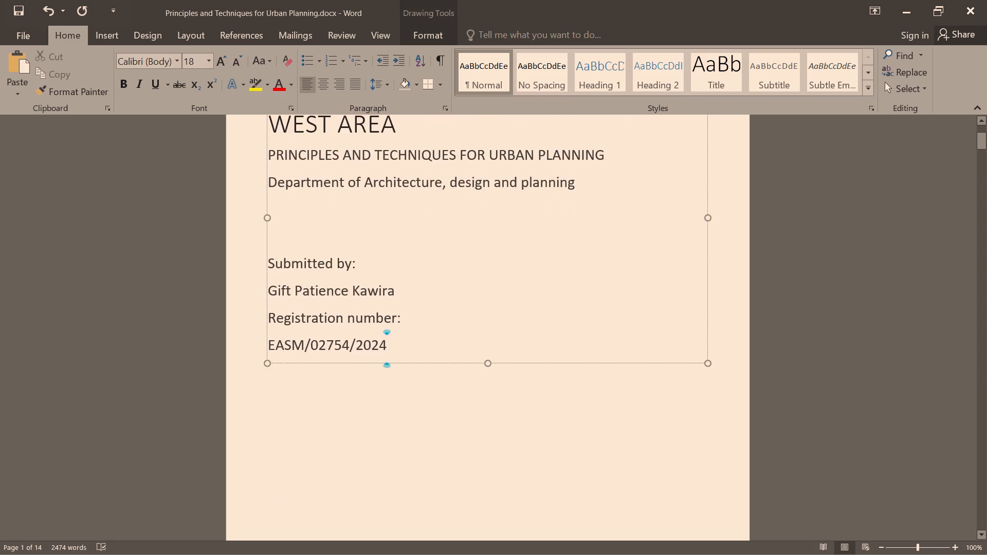
scroll(635, 254, up, 4)
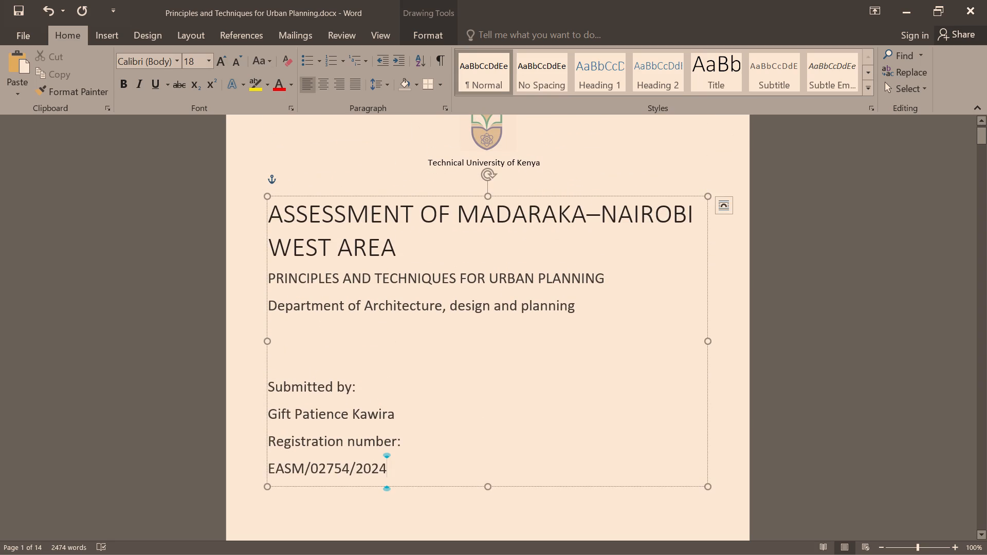
scroll(836, 309, down, 9)
scroll(836, 312, up, 5)
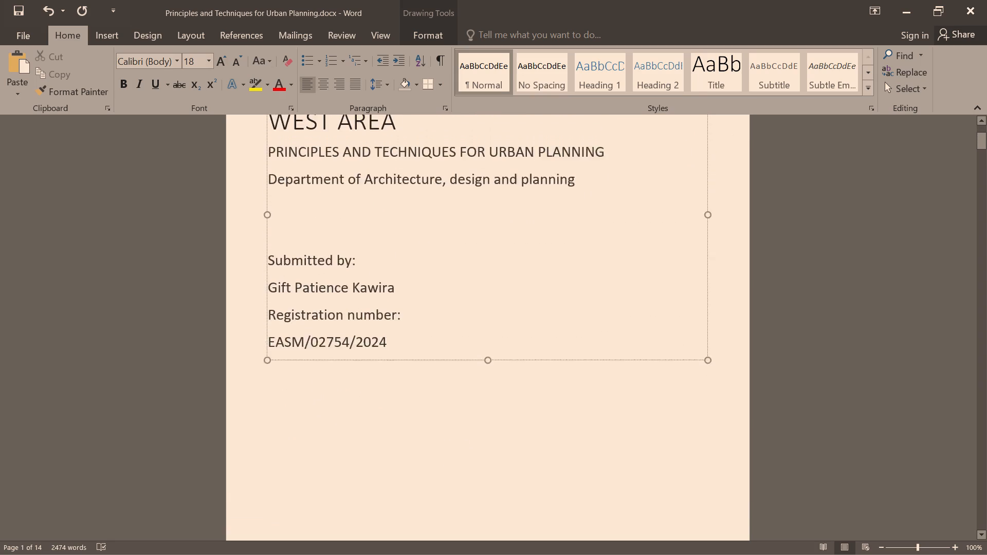
scroll(835, 312, up, 2)
scroll(503, 408, down, 2)
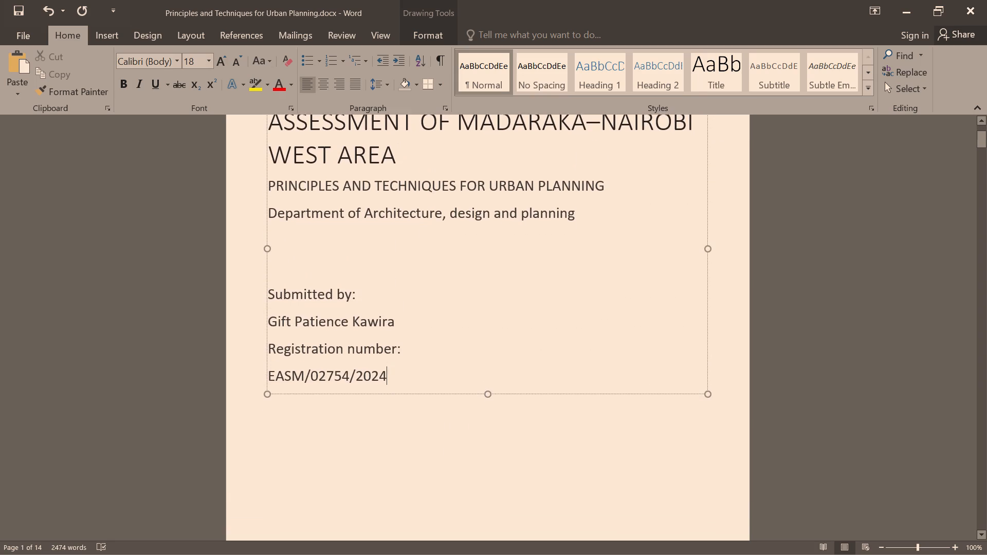
drag(487, 361, 467, 498)
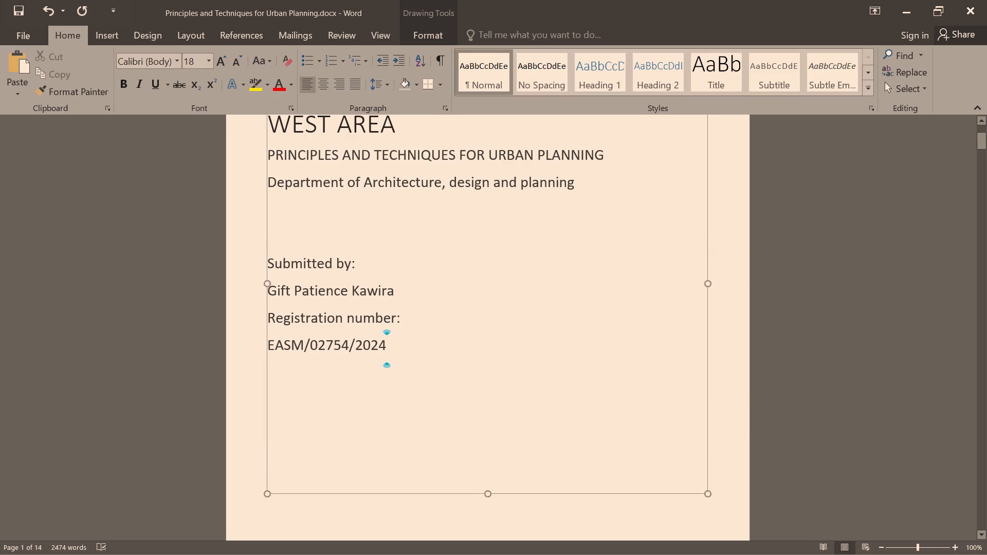
drag(467, 498, 462, 513)
Delete the [COMPANY NAME] placeholder and its line near the bottom of the cover page.
scroll(495, 445, down, 5)
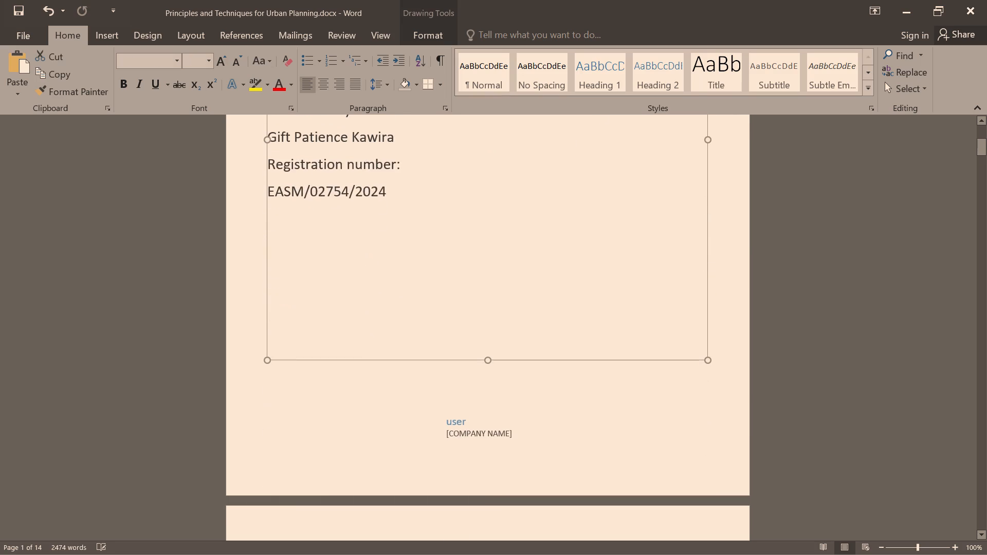
drag(513, 433, 506, 434)
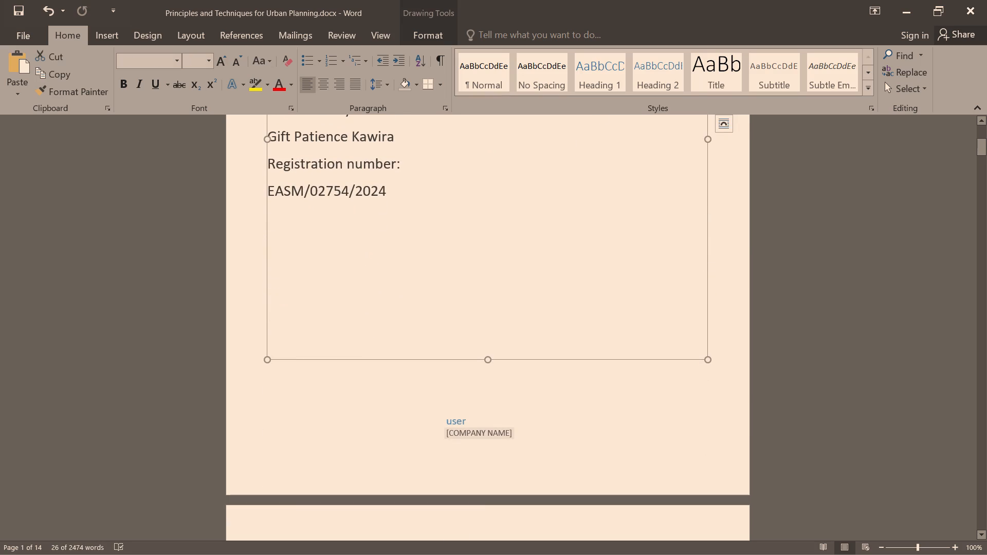
drag(506, 434, 476, 430)
key(BackSpace)
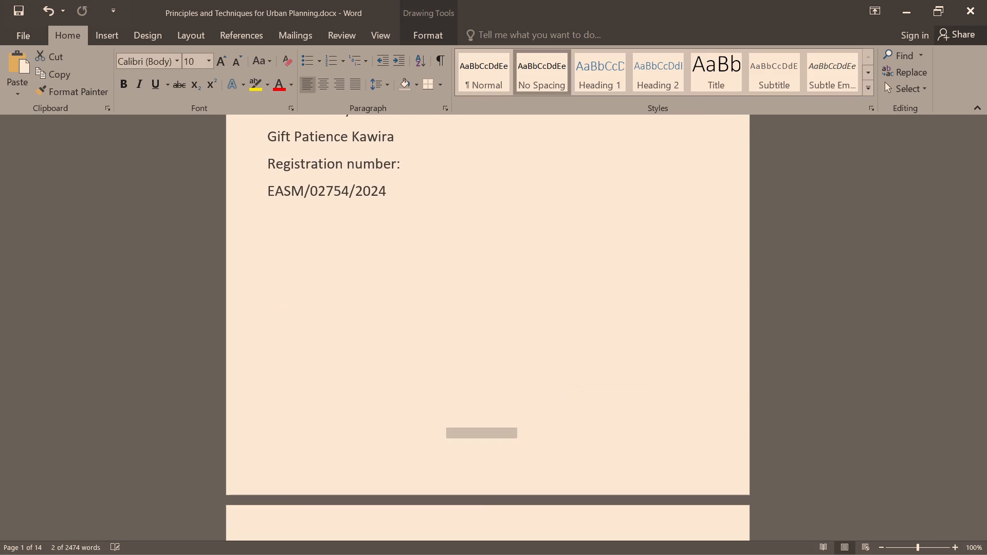
key(BackSpace)
key(BackSpace)
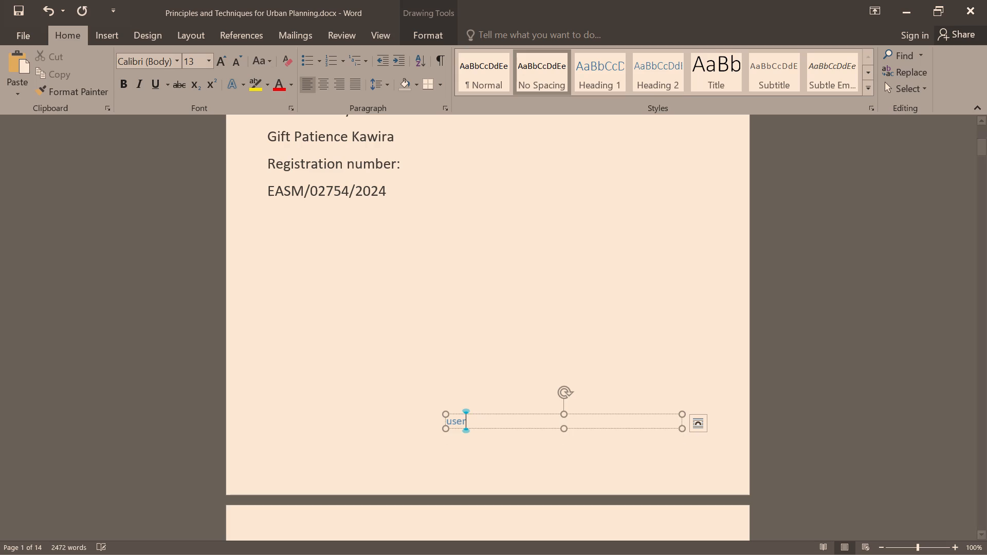
Delete the "user" author text and its emptied text box from the bottom of the cover page.
key(BackSpace)
key(BackSpace)
key(BackSpace)
key(BackSpace)
click(510, 422)
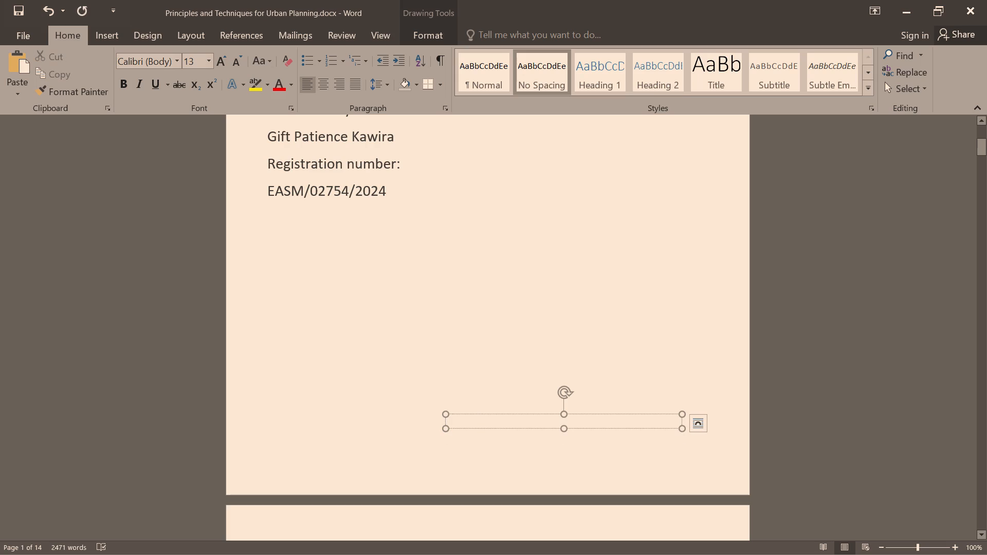
click(510, 429)
key(BackSpace)
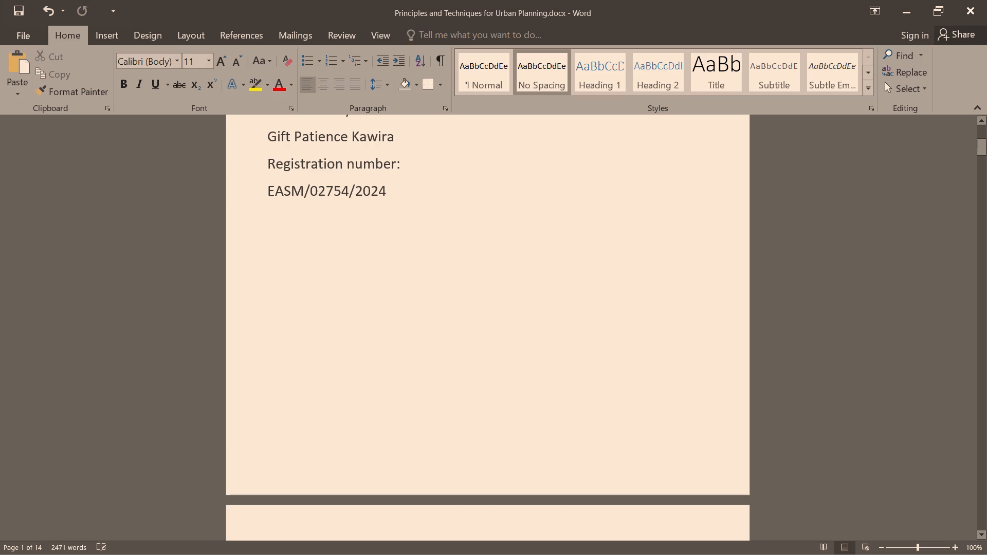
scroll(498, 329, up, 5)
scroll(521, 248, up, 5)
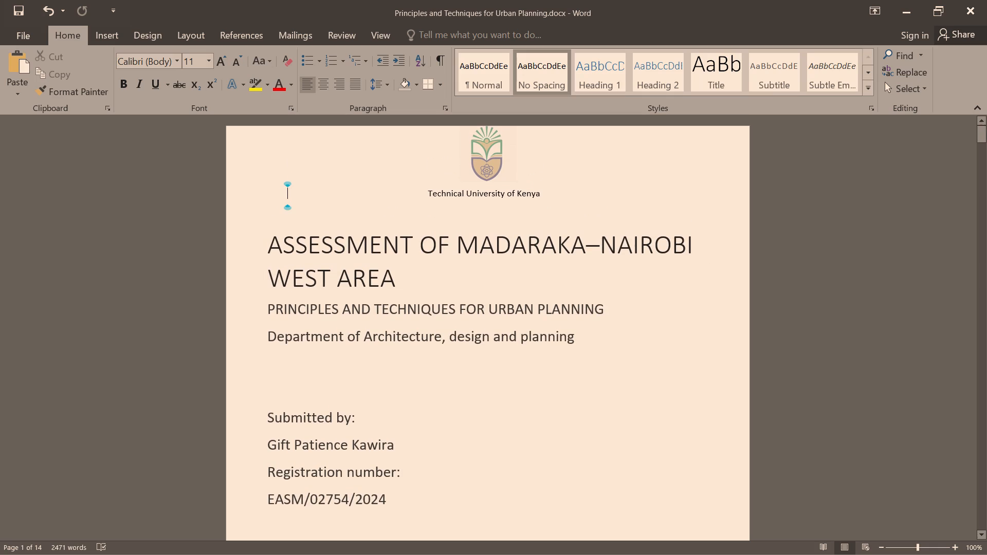
Move the title text box slightly down the cover page, leaving a wider gap below the university name.
scroll(521, 277, down, 1)
scroll(521, 277, up, 1)
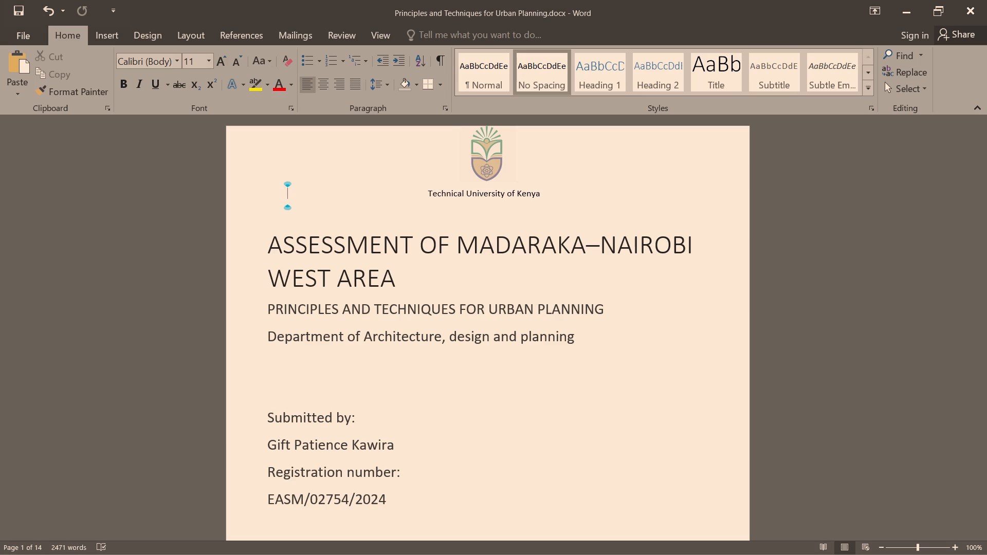
click(592, 263)
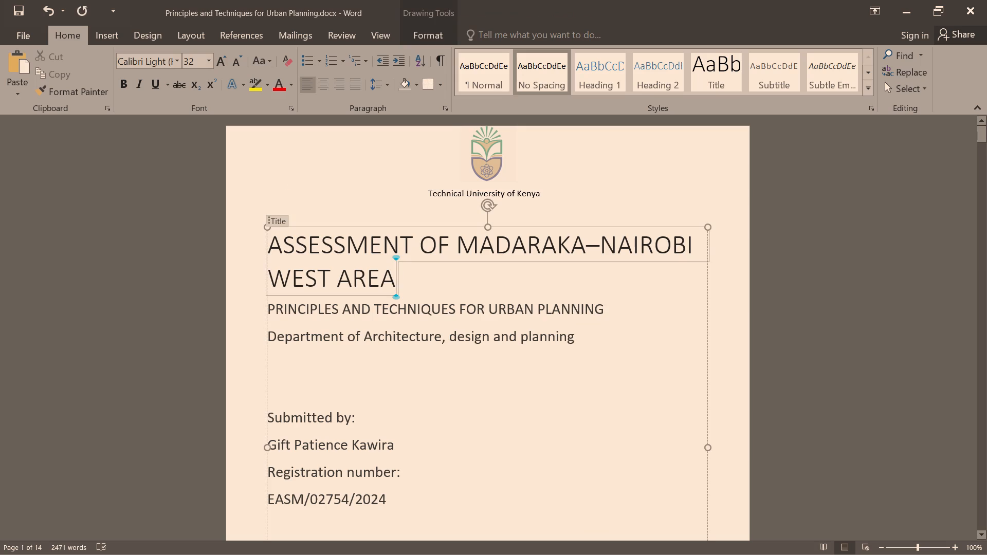
drag(278, 228, 266, 259)
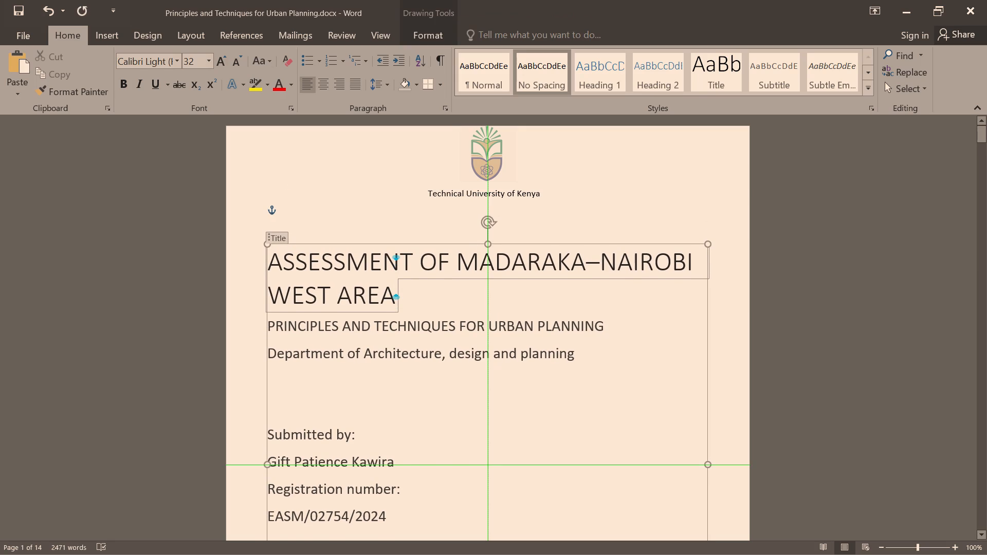
drag(266, 259, 266, 264)
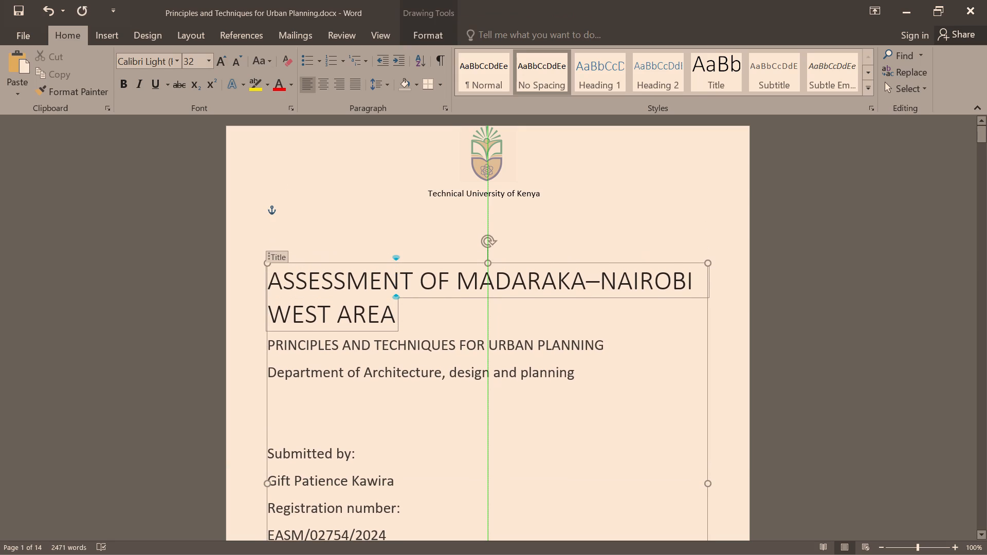
drag(266, 264, 276, 244)
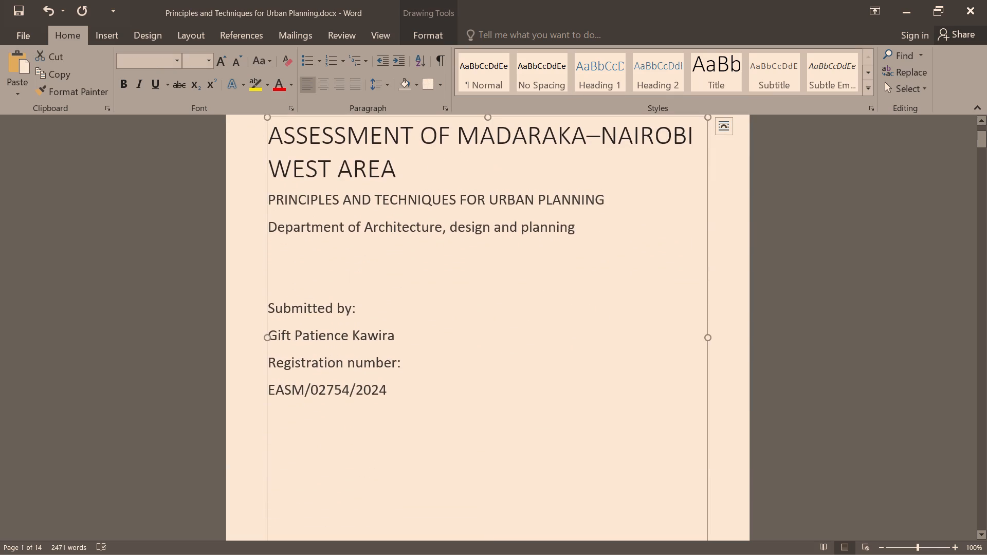
click(793, 266)
scroll(604, 300, up, 4)
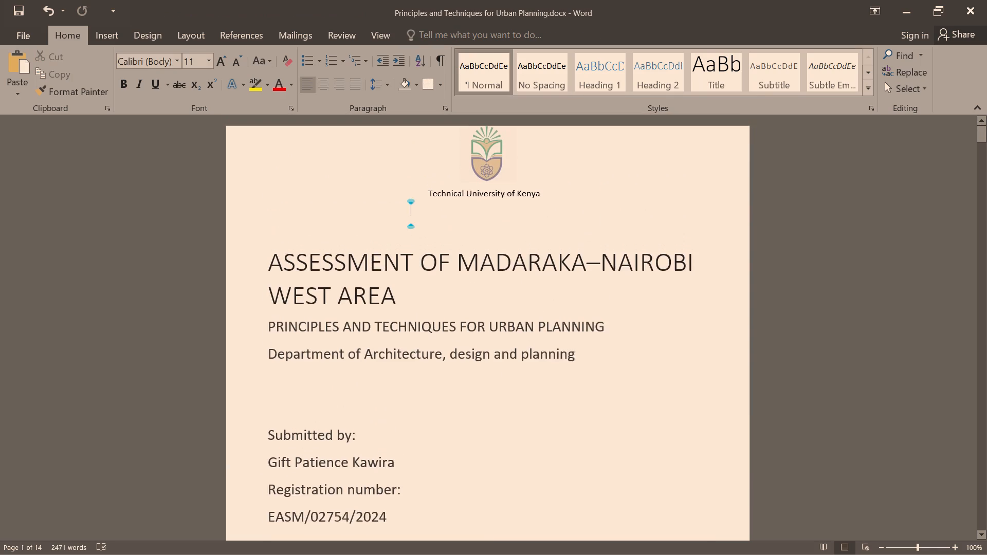
Review the whole cover page from logo to foot to check the layout and spacing.
scroll(611, 290, down, 15)
scroll(609, 320, up, 6)
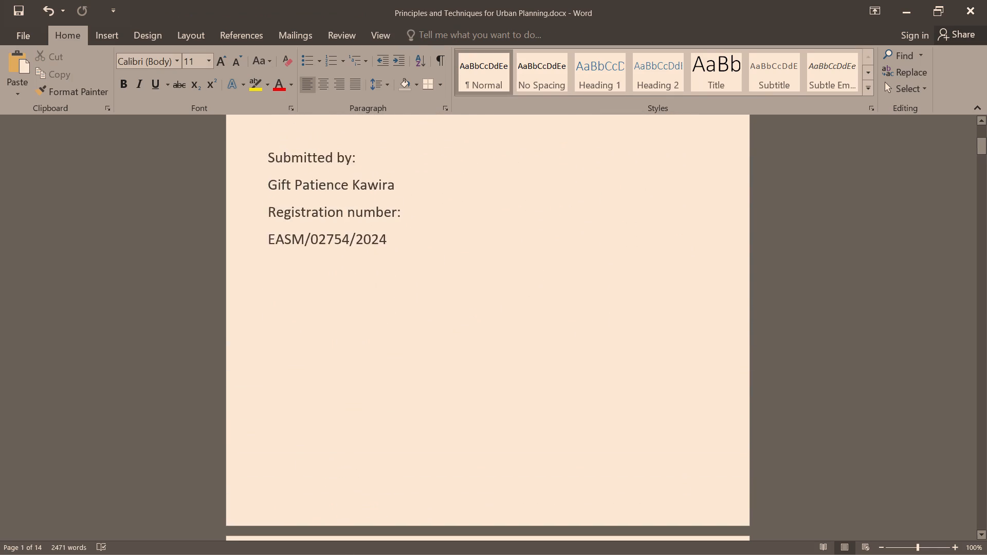
scroll(611, 319, up, 8)
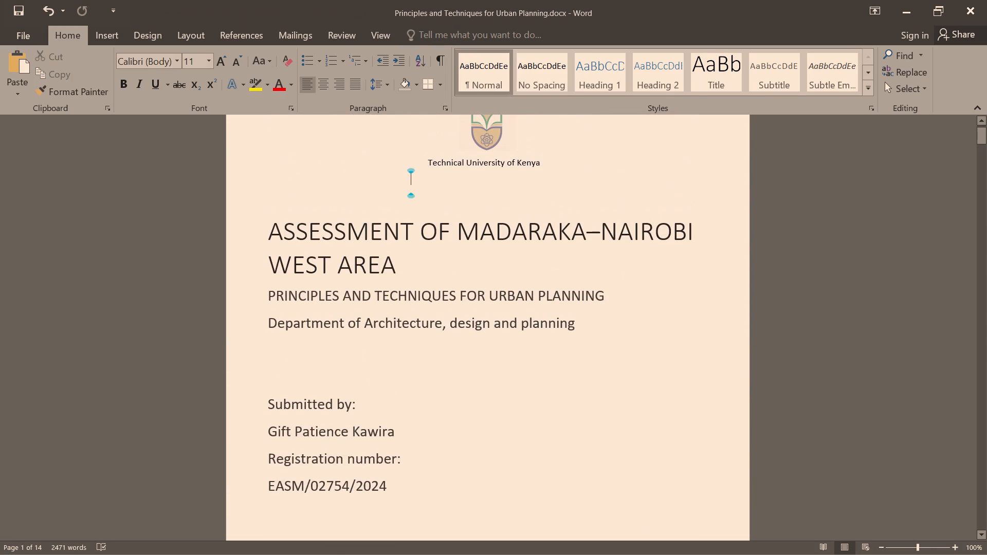
scroll(611, 319, up, 1)
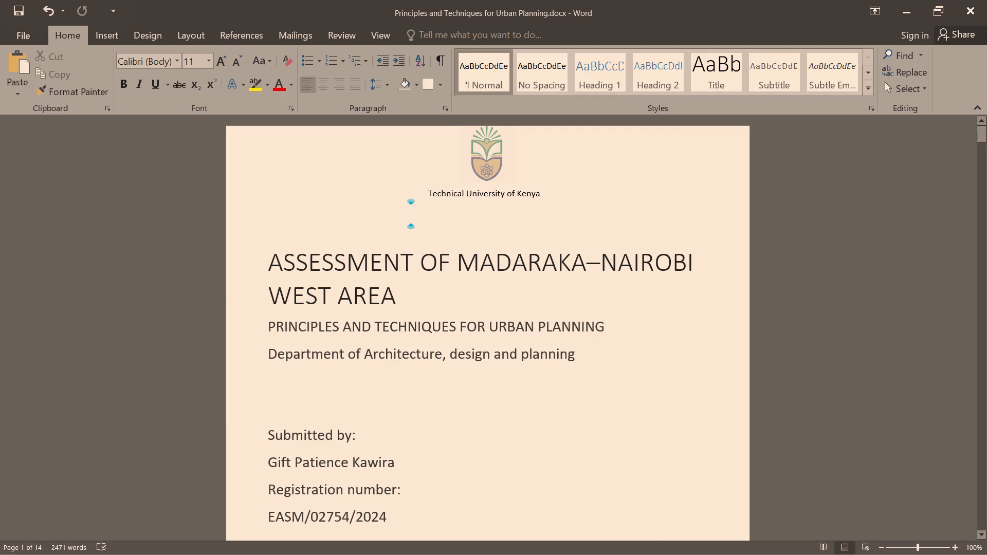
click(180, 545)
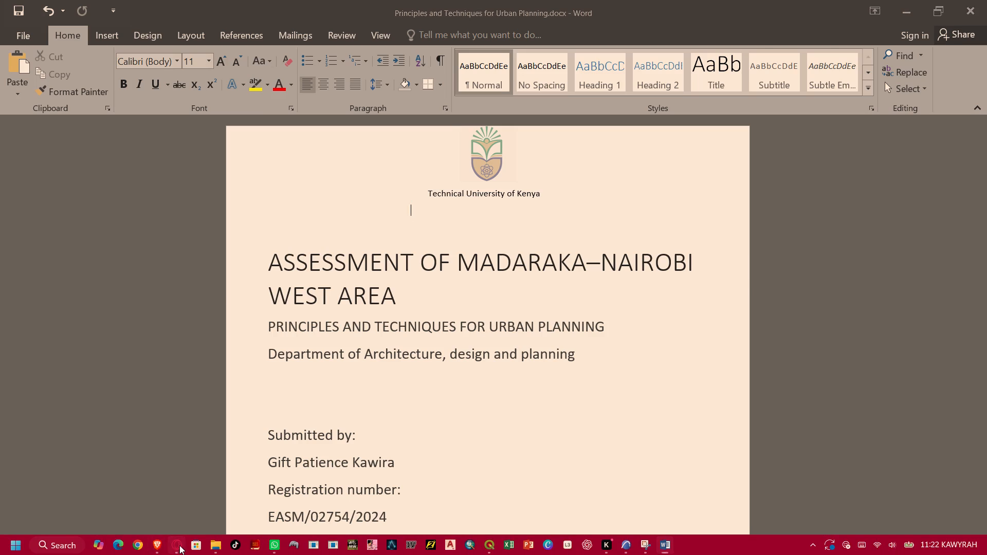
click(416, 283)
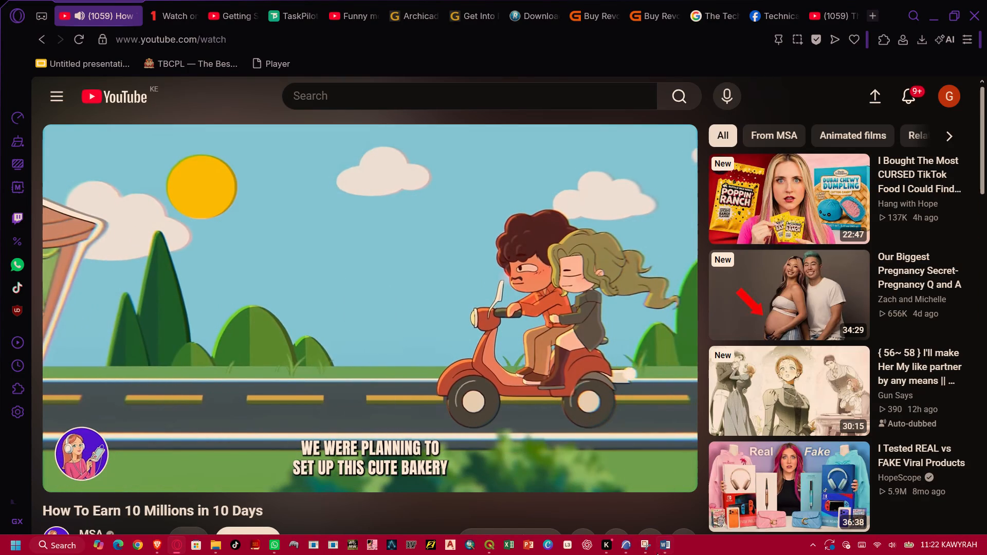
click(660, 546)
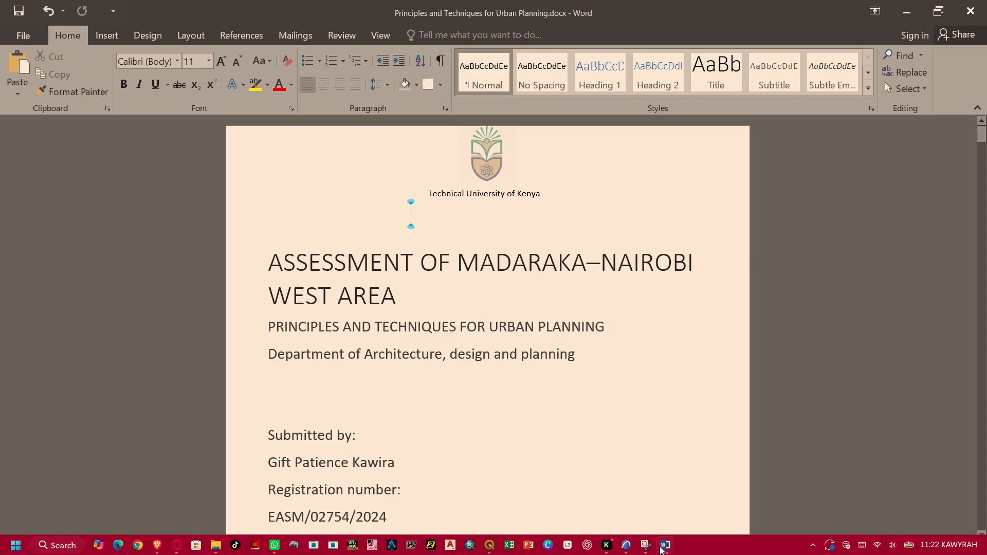
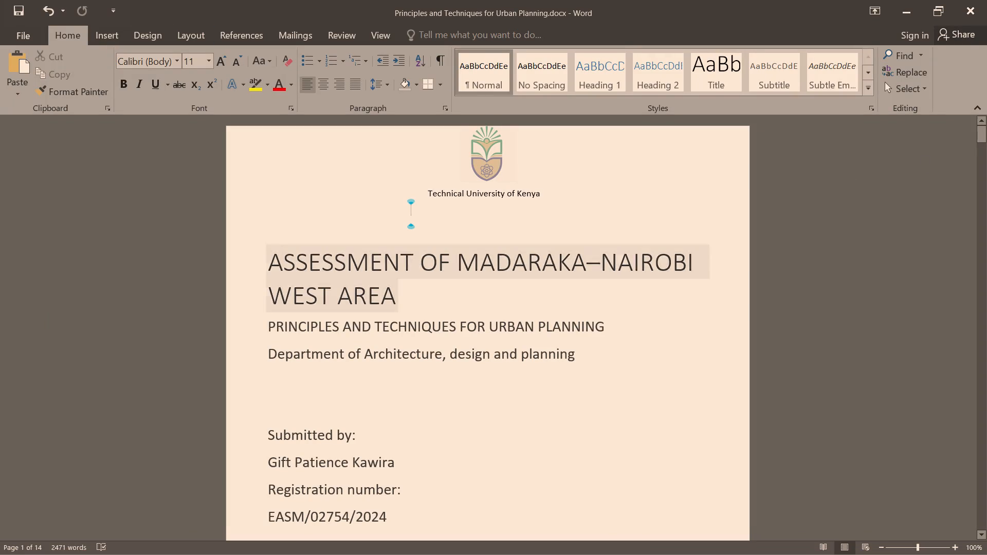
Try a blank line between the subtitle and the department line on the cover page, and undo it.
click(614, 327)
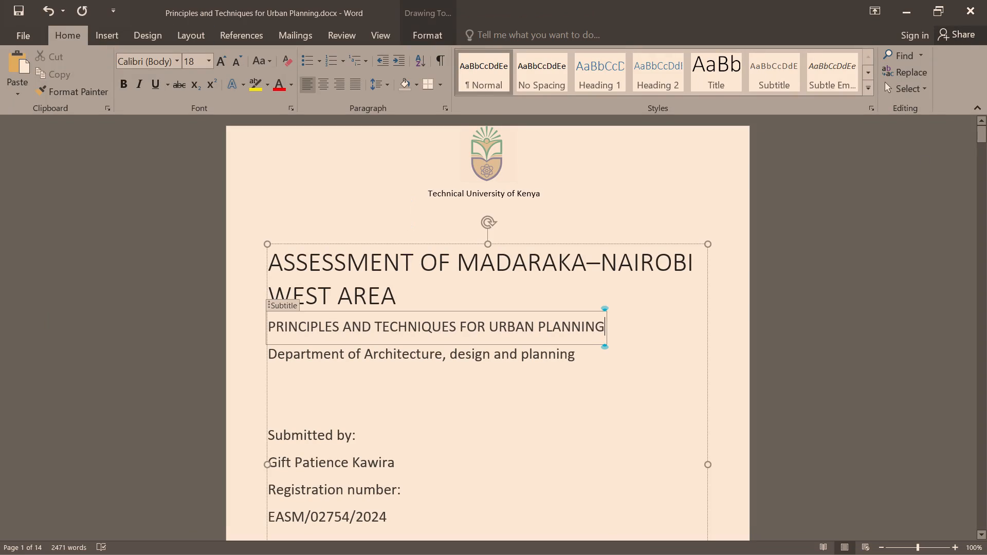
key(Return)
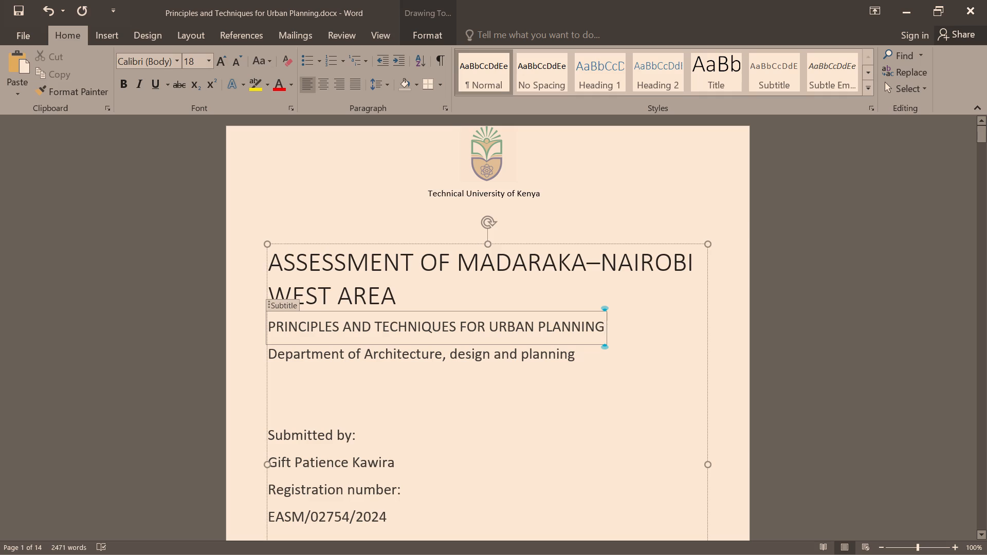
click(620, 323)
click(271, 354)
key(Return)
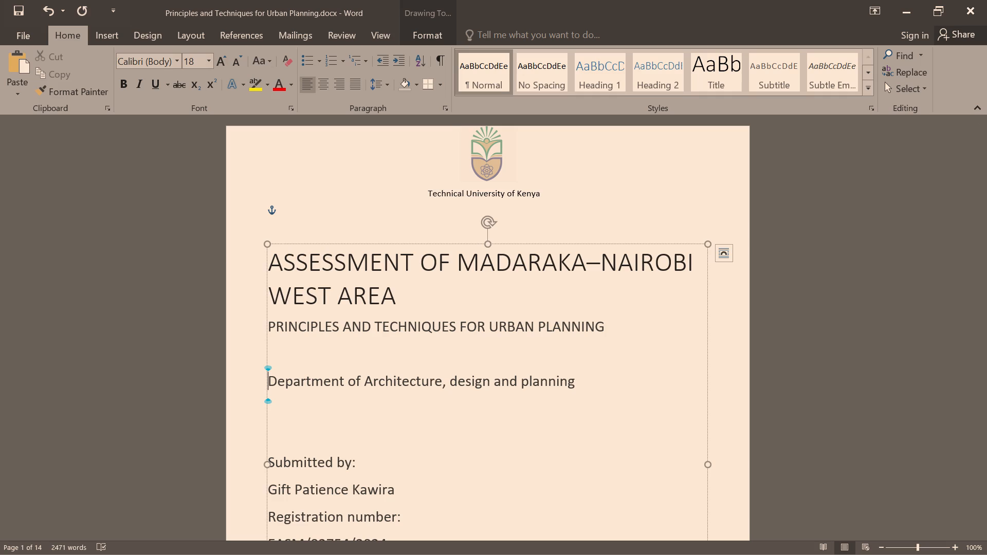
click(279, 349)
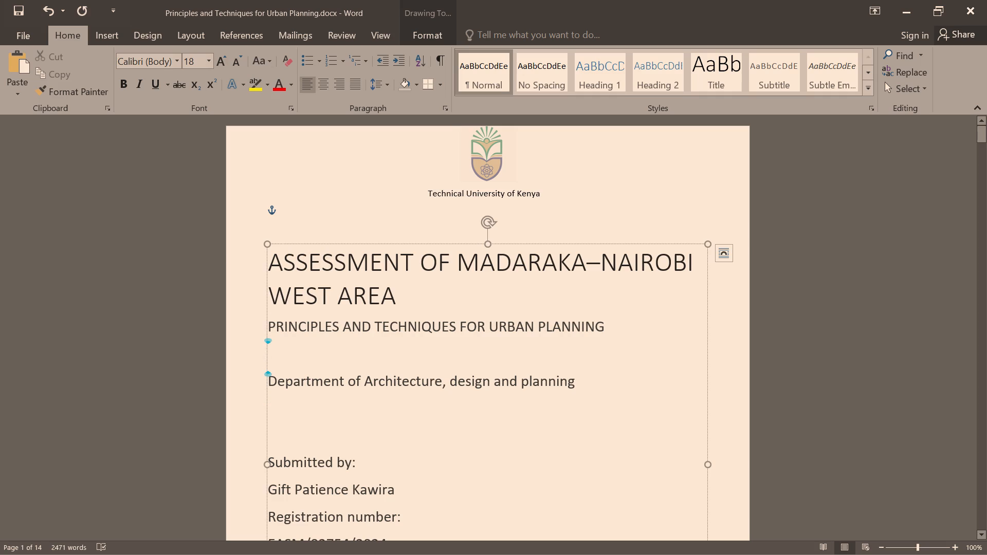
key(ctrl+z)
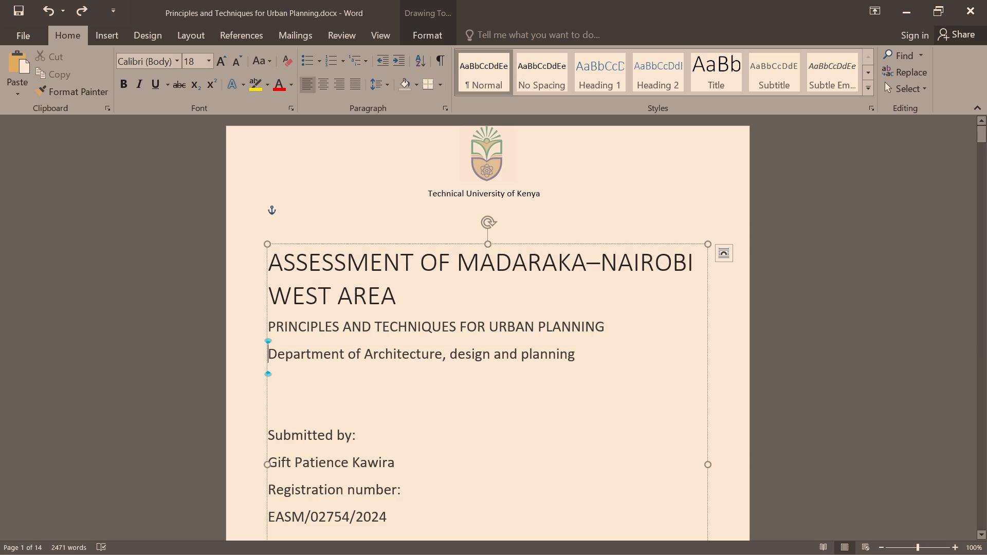
Review the cover page from the logo to the foot, checking the spacing of the title, department and submission details.
scroll(522, 415, down, 15)
scroll(524, 427, up, 4)
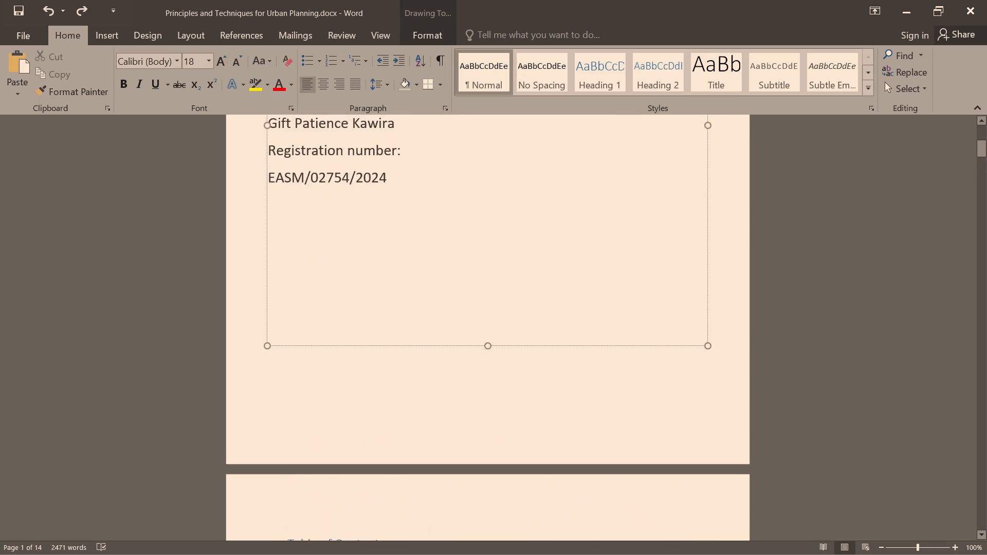
scroll(524, 427, up, 7)
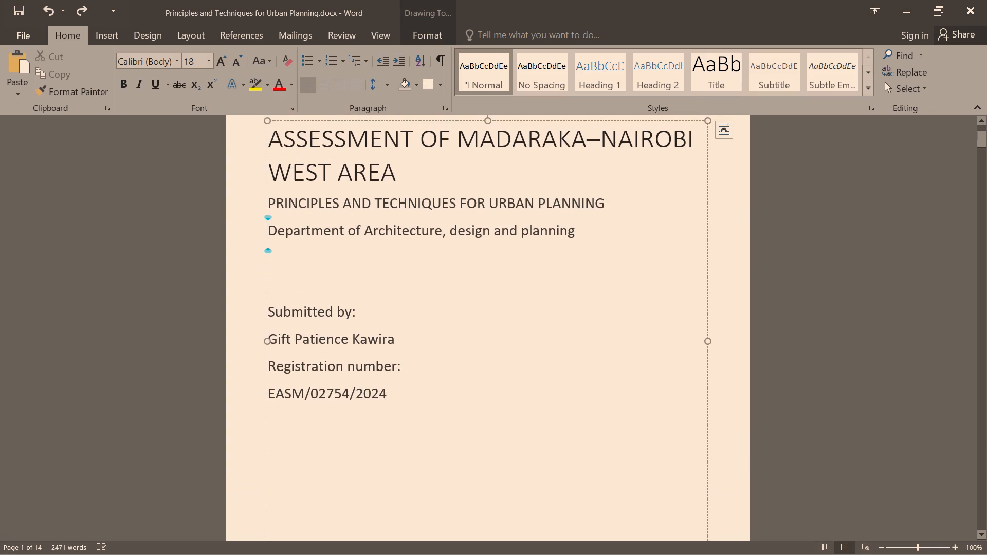
scroll(501, 291, up, 2)
scroll(587, 231, up, 2)
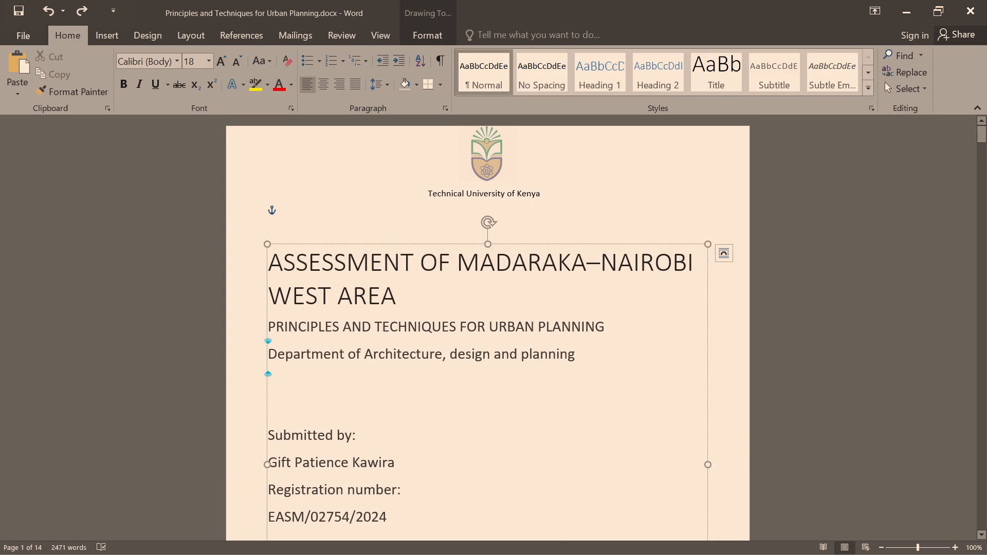
scroll(641, 321, down, 1)
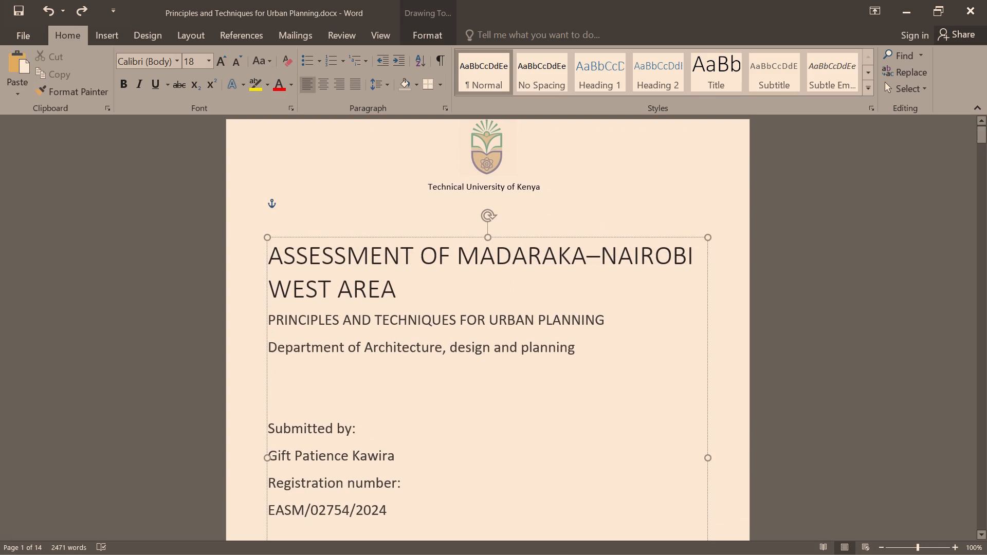
scroll(641, 327, down, 4)
click(774, 257)
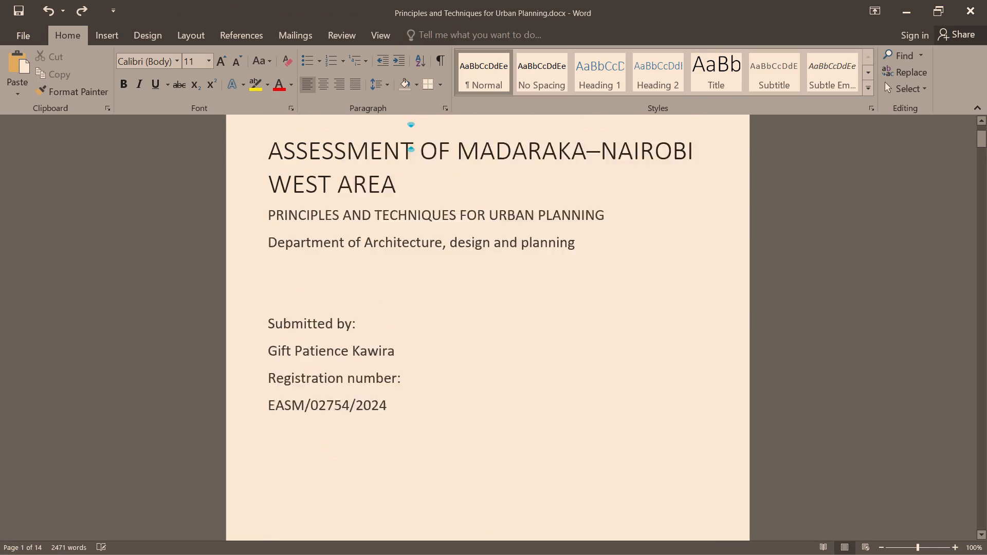
scroll(451, 327, up, 3)
scroll(451, 327, down, 10)
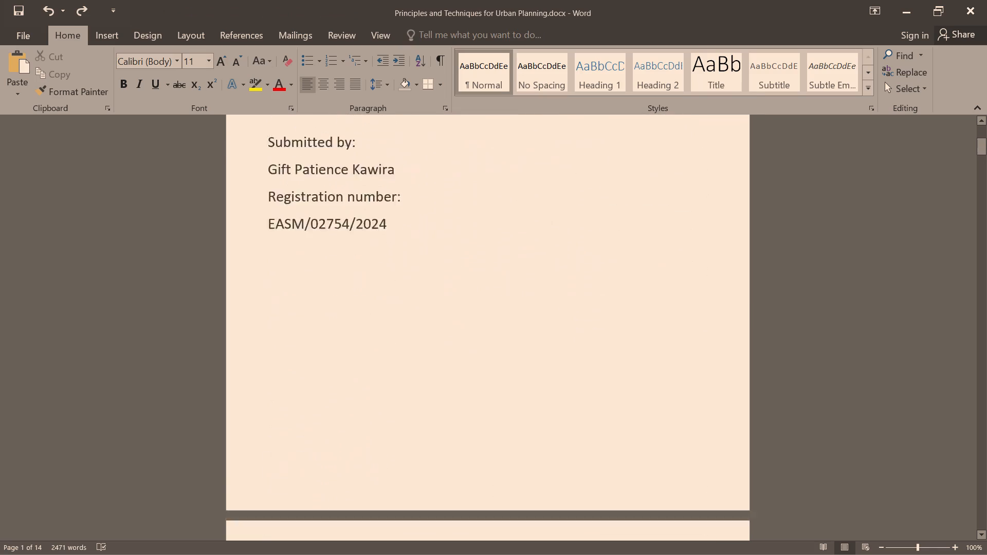
Look through the table of contents and the opening pages with the introduction, aim and objectives.
scroll(451, 327, down, 18)
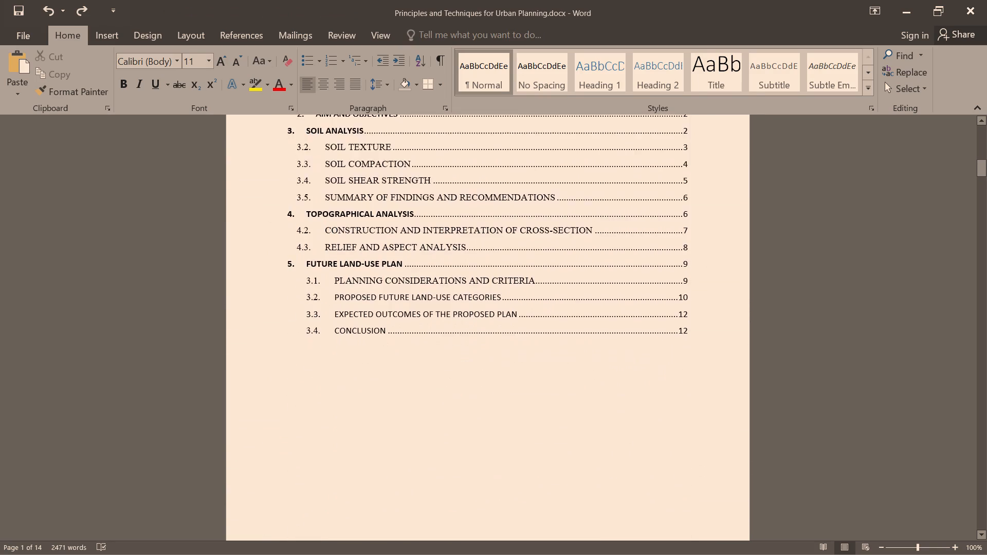
scroll(445, 334, down, 10)
scroll(445, 334, up, 11)
scroll(431, 285, up, 8)
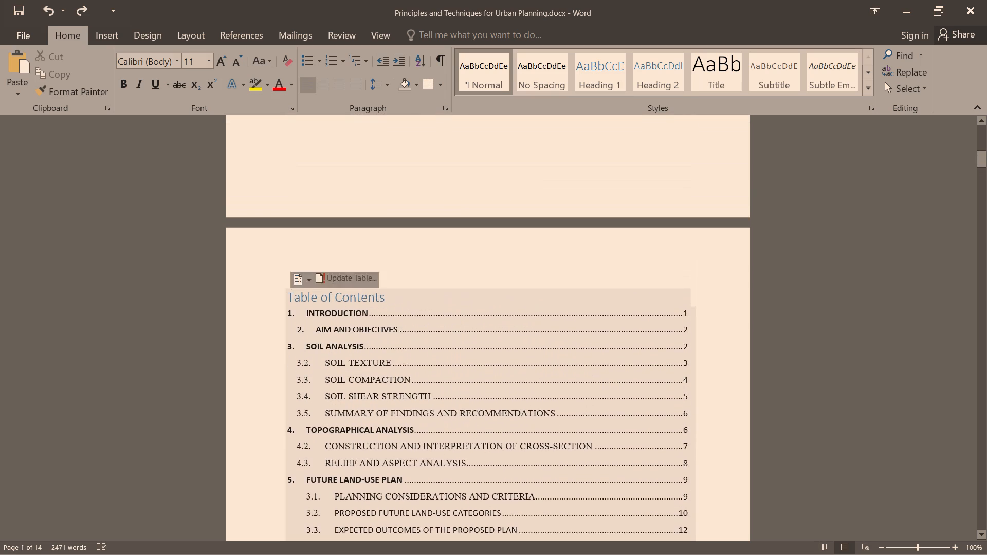
scroll(458, 388, down, 9)
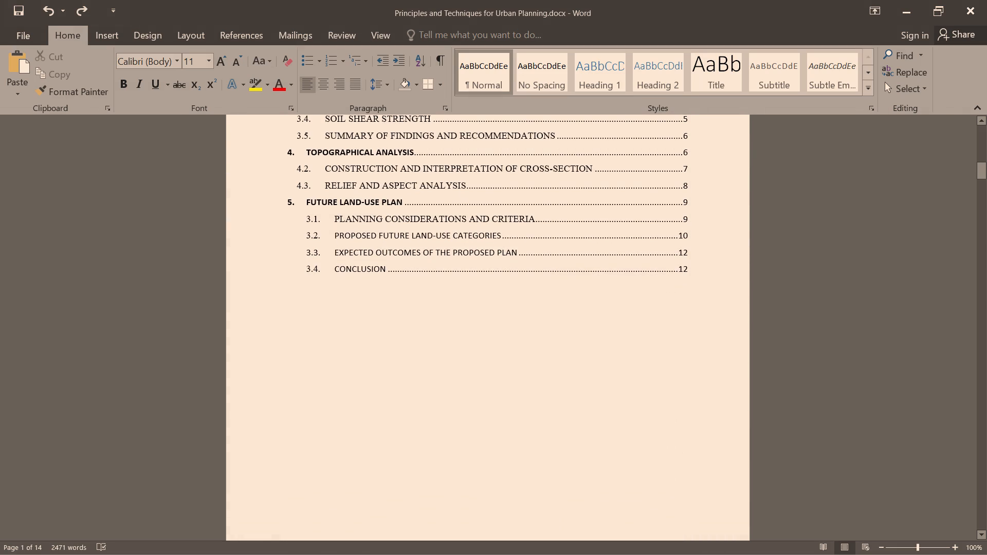
scroll(445, 383, down, 18)
scroll(445, 383, down, 4)
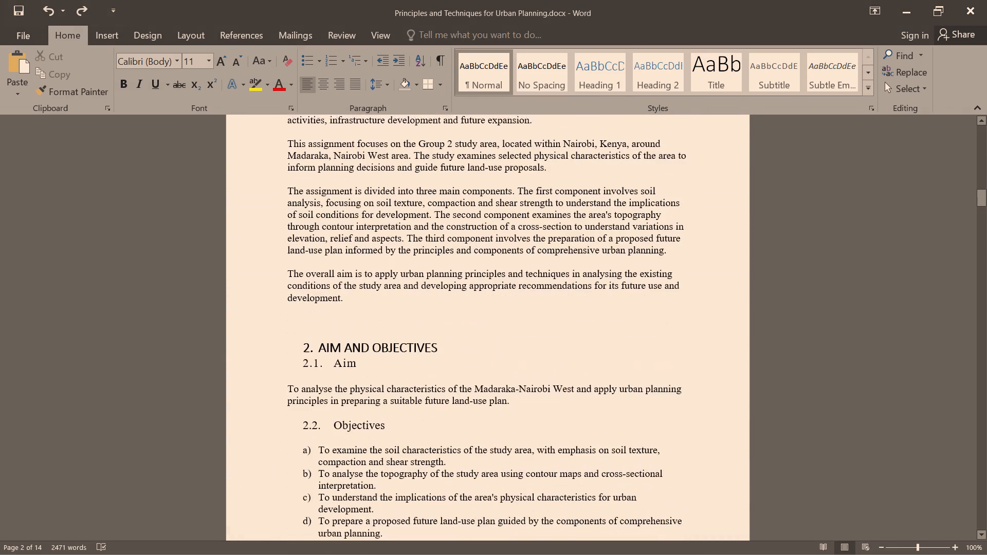
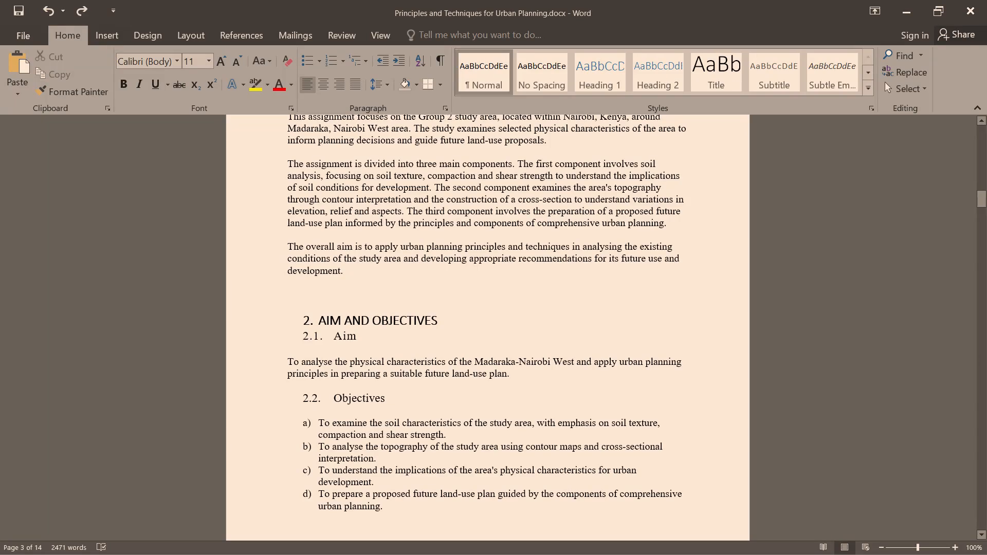
Look through the body pages from the objectives to the soil and topography sections, checking text, tables, maps and the cross-section.
scroll(580, 319, down, 5)
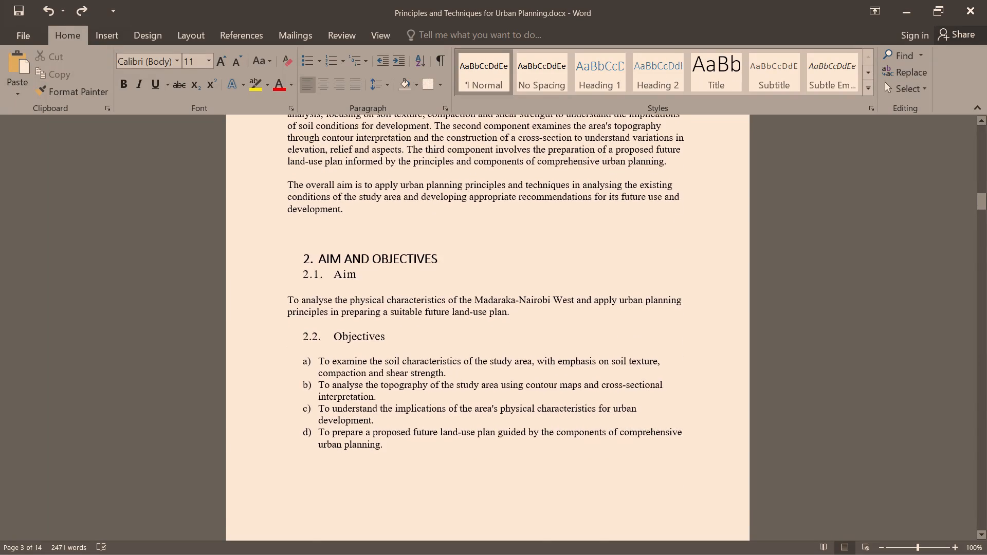
scroll(573, 323, down, 15)
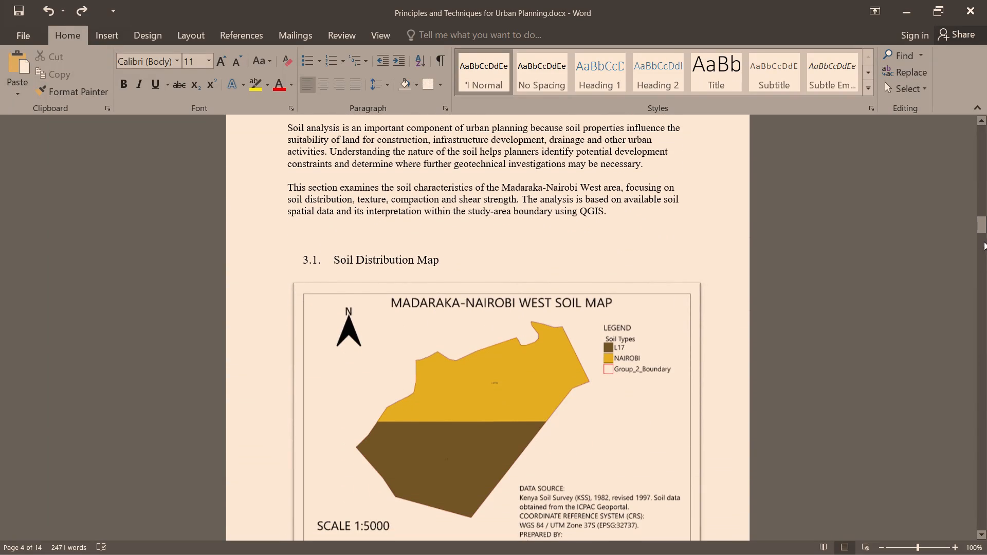
drag(983, 222, 980, 243)
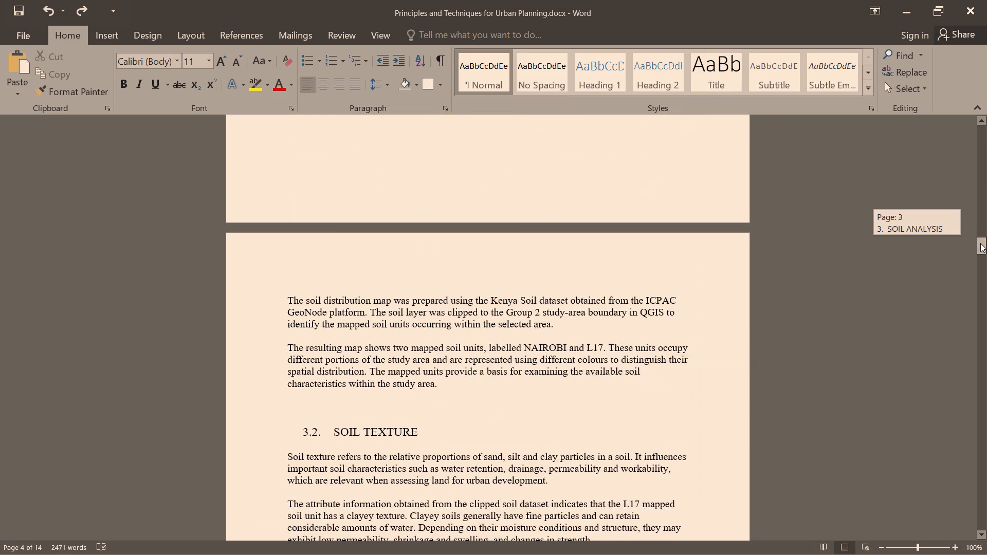
drag(980, 243, 973, 298)
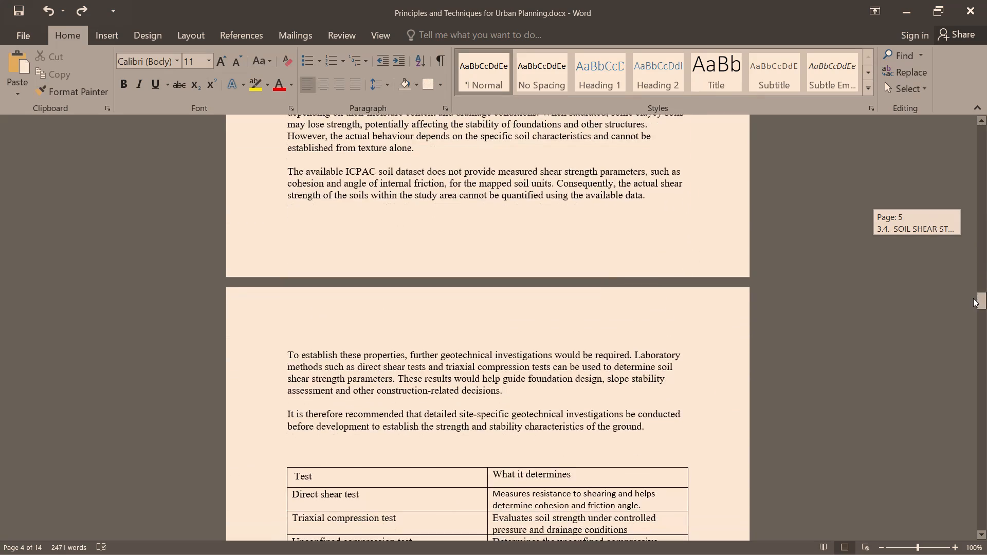
drag(973, 298, 973, 337)
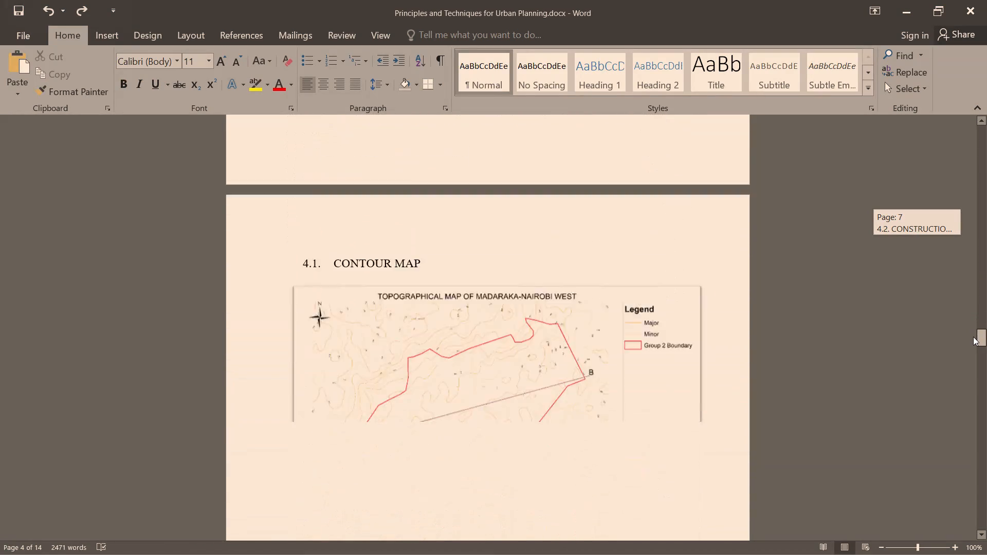
drag(973, 337, 974, 354)
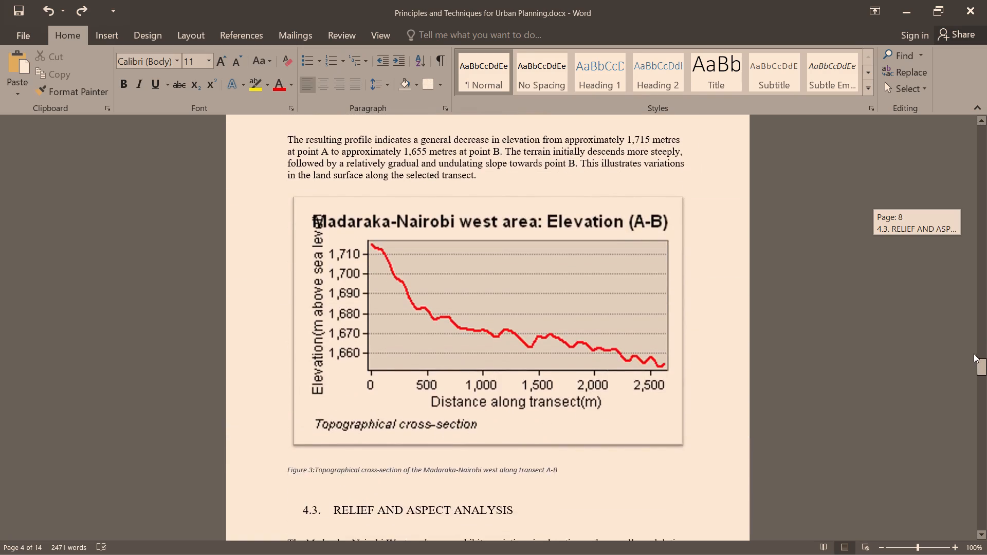
drag(974, 354, 974, 355)
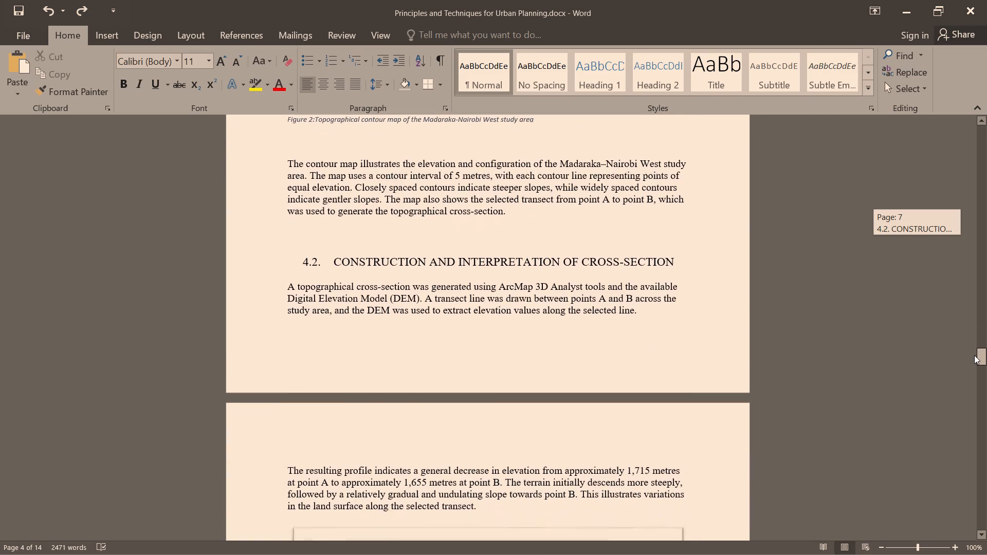
Review the future land-use plan section, from the planning criteria and land-use maps to the conclusion and the page after it.
drag(974, 355, 972, 401)
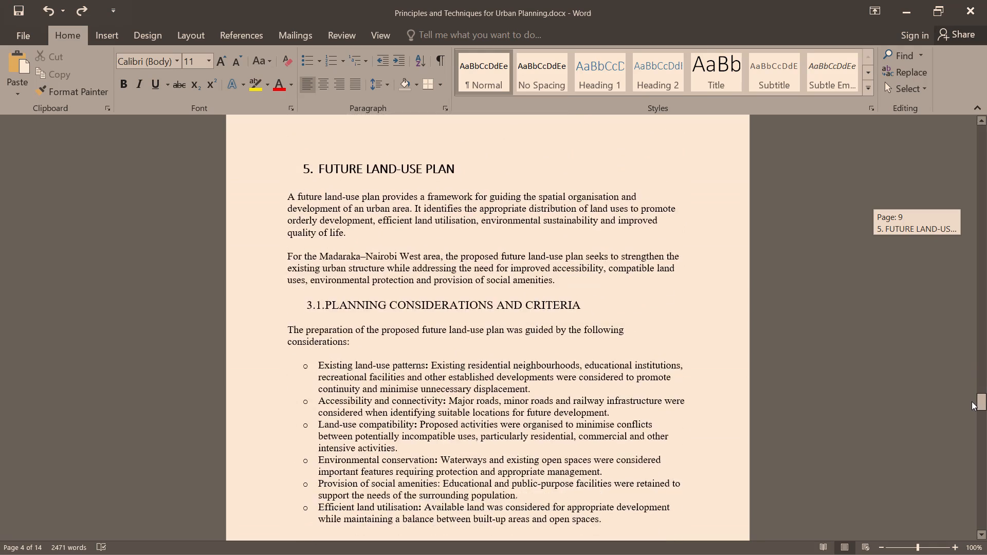
drag(972, 401, 975, 413)
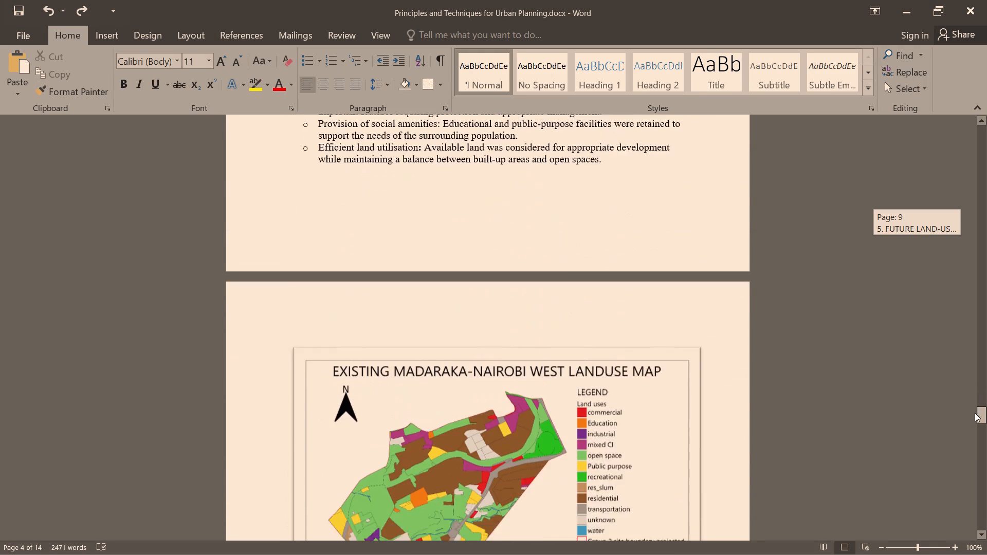
drag(975, 413, 975, 417)
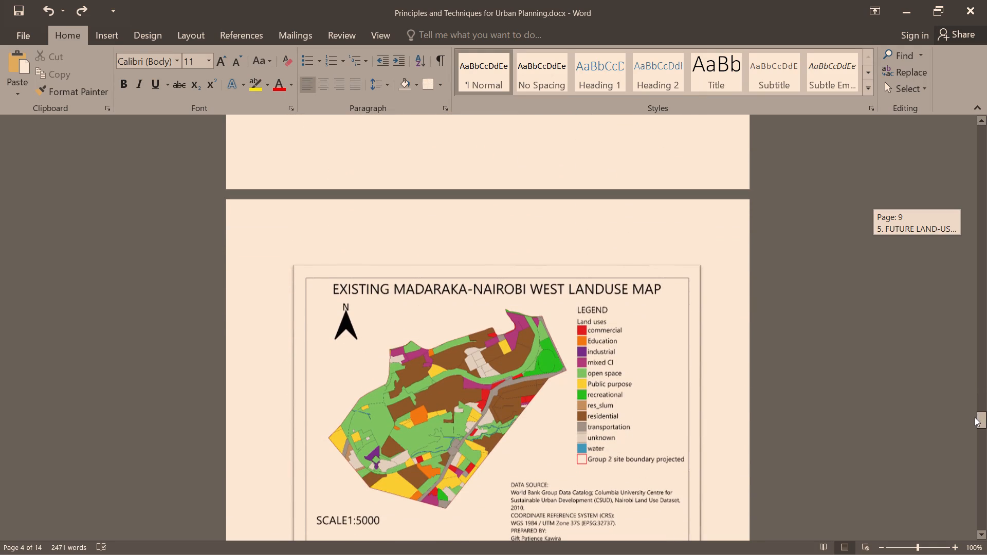
drag(975, 417, 970, 443)
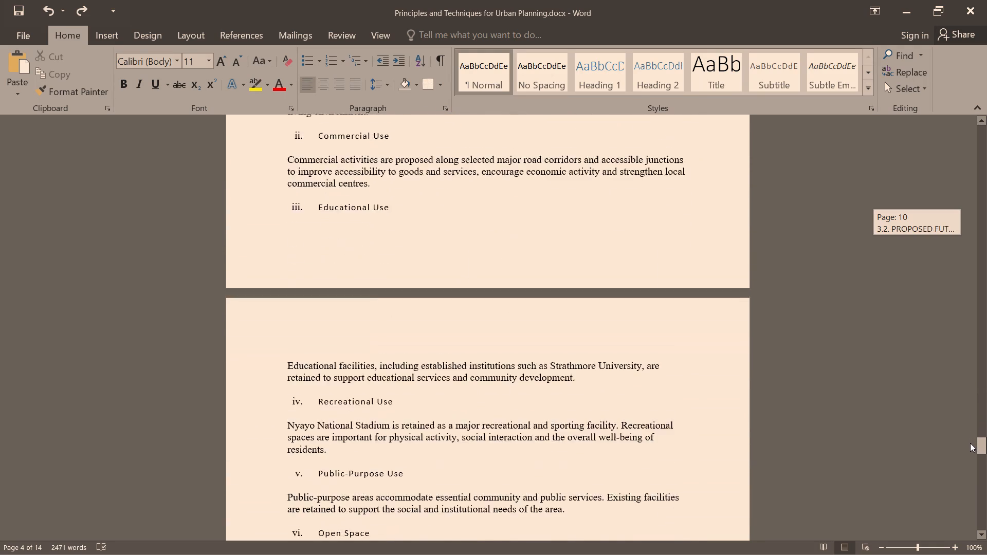
drag(970, 443, 974, 480)
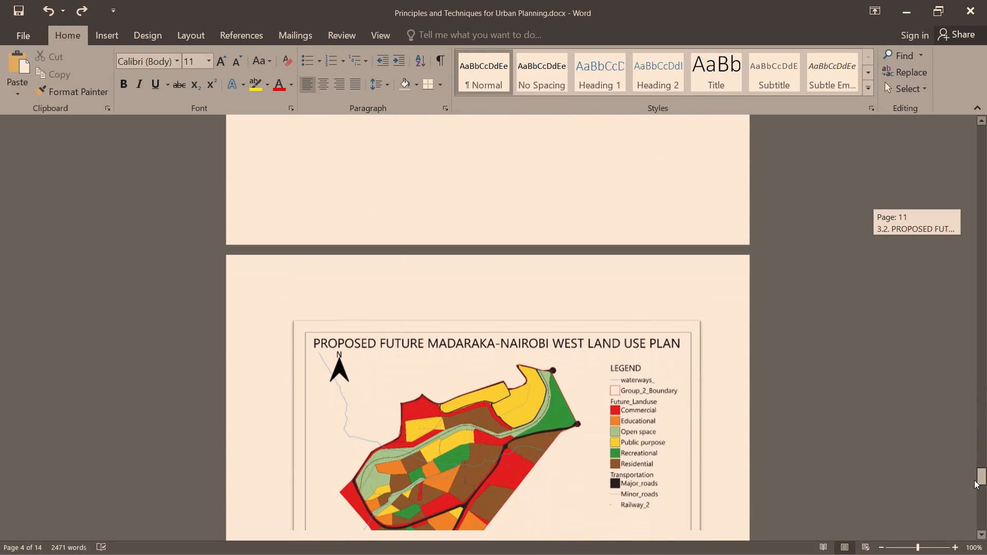
drag(974, 480, 972, 485)
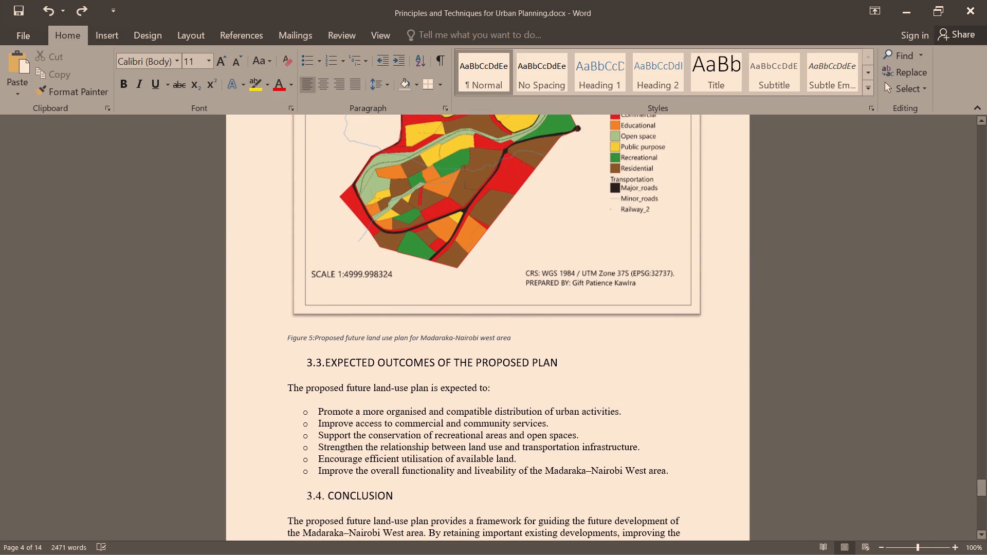
scroll(574, 287, down, 4)
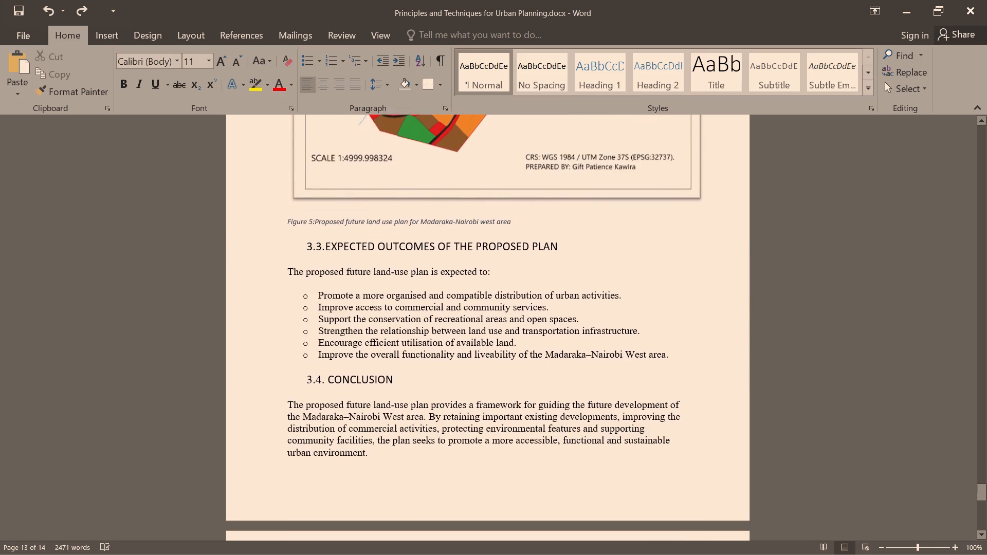
scroll(573, 291, down, 8)
scroll(571, 291, up, 8)
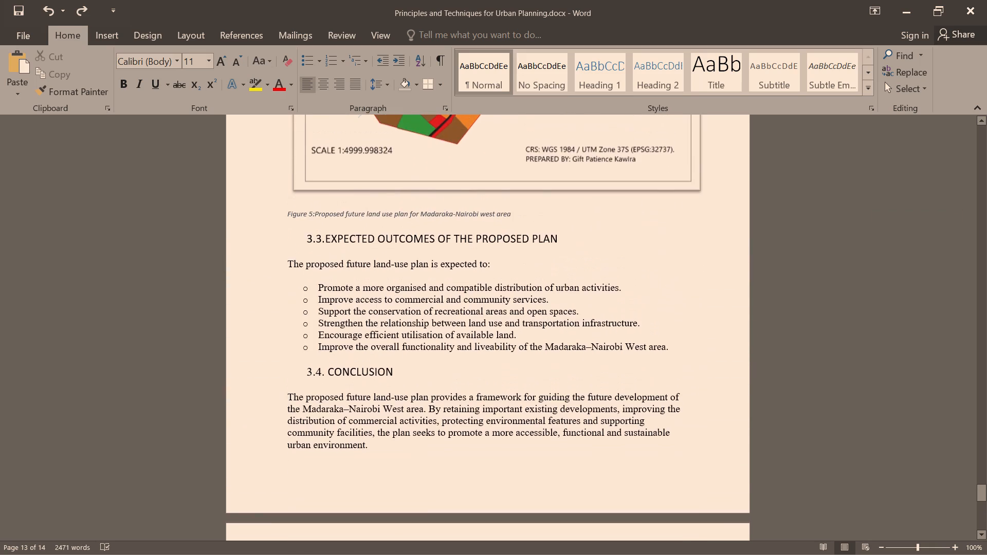
scroll(571, 282, down, 17)
scroll(572, 277, up, 4)
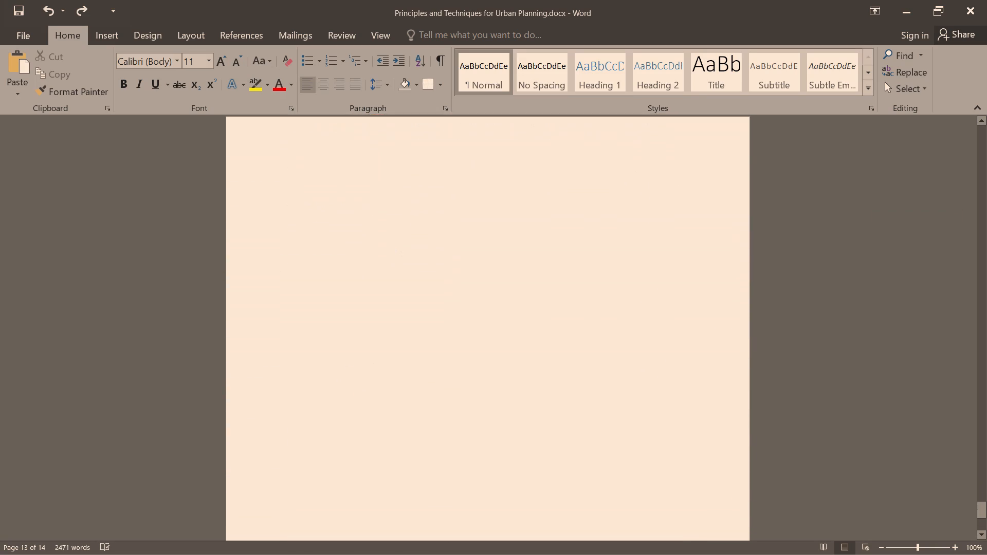
scroll(573, 279, up, 8)
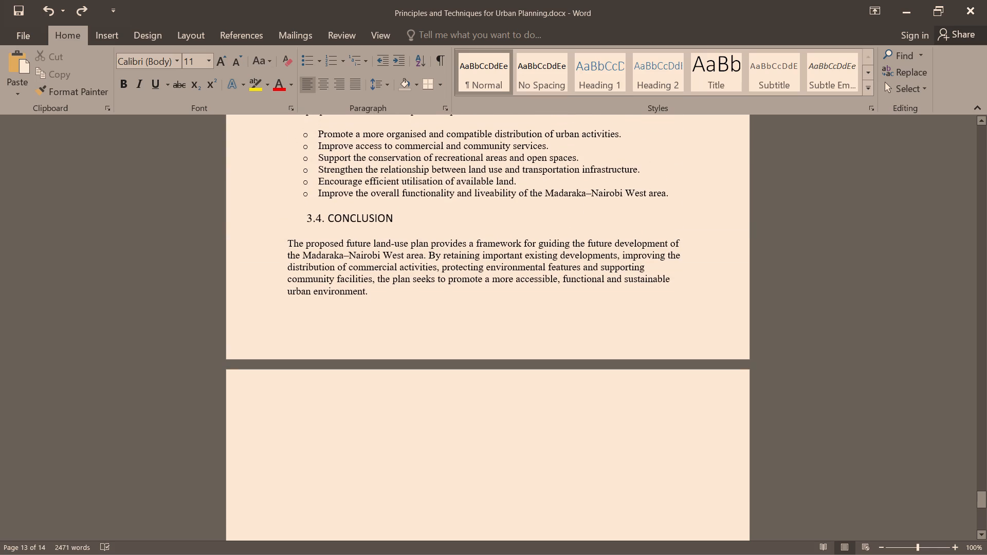
Minimize the document window.
click(909, 12)
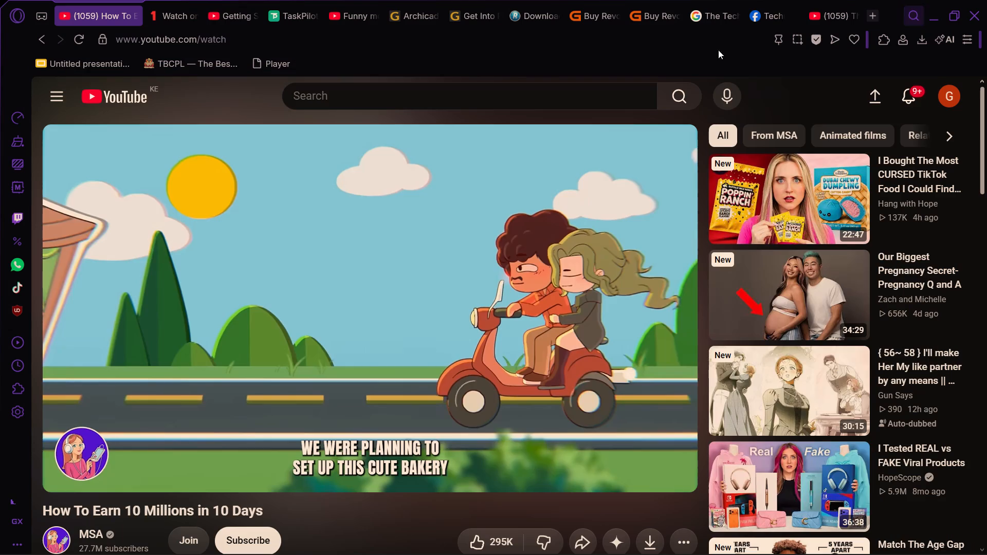